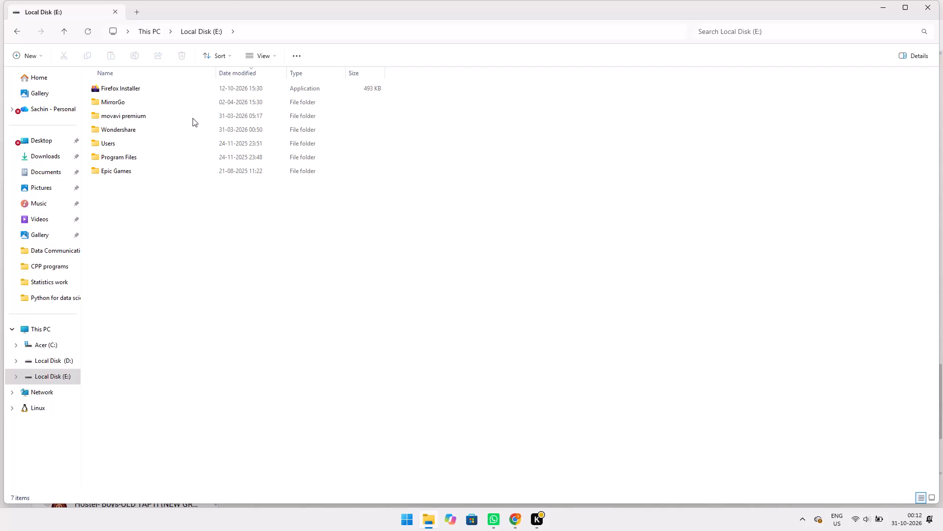
Open the Foundations_of_Programming_for_Data_Science_Python_Lab_Manual document from the Python for data science folder on drive D: and maximize its window.
{"action": "left_click", "coordinate": [58, 344]}
{"action": "left_click", "coordinate": [69, 363]}
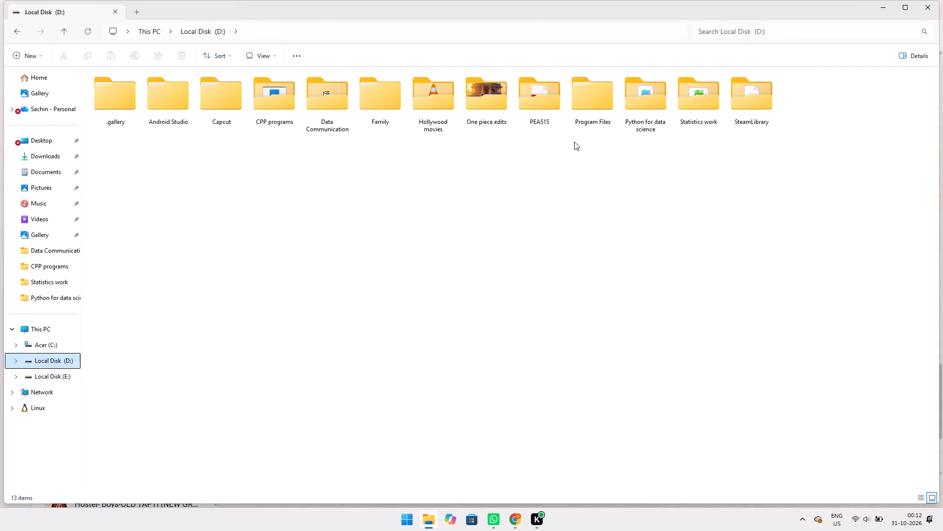
{"action": "double_click", "coordinate": [655, 112]}
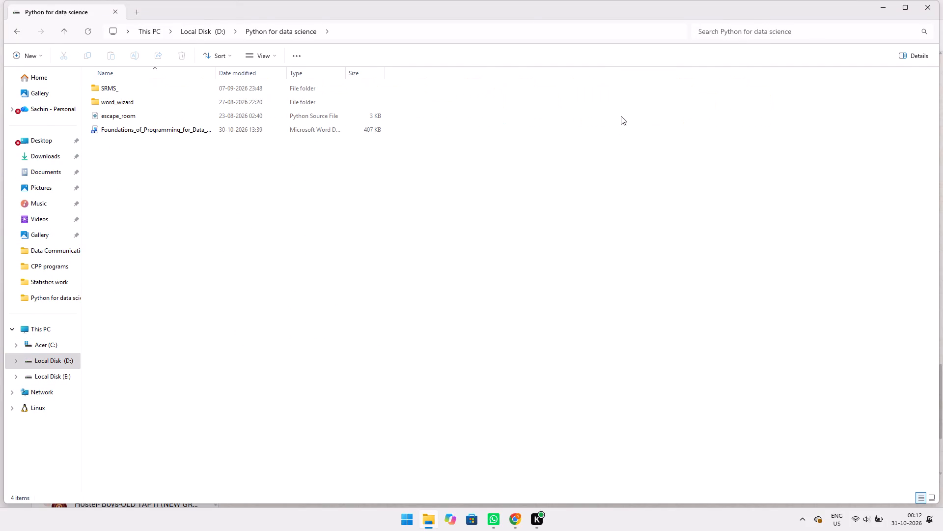
{"action": "double_click", "coordinate": [174, 128]}
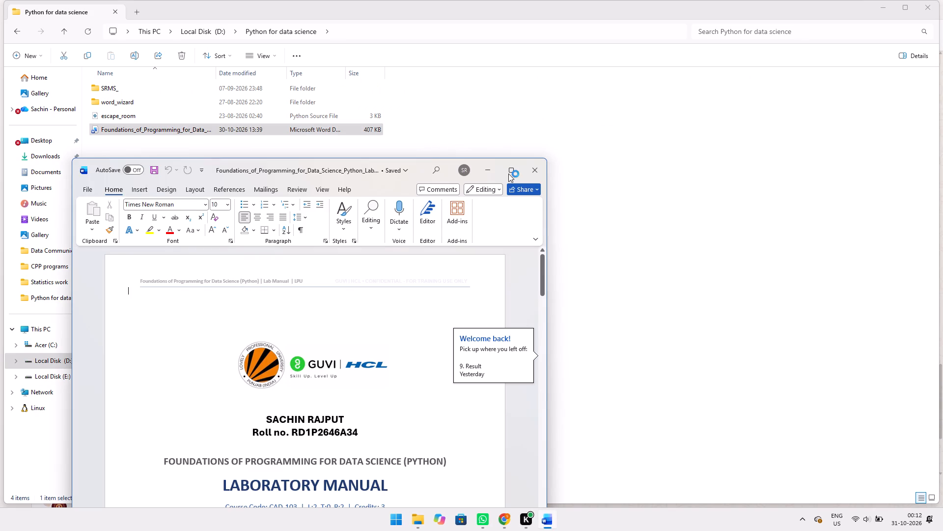
{"action": "left_click", "coordinate": [508, 174]}
Look through the lab manual's cover page, Programme Overview, difficulty distribution and Practical Index.
{"action": "scroll", "coordinate": [525, 256], "scroll_direction": "down", "scroll_amount": 1}
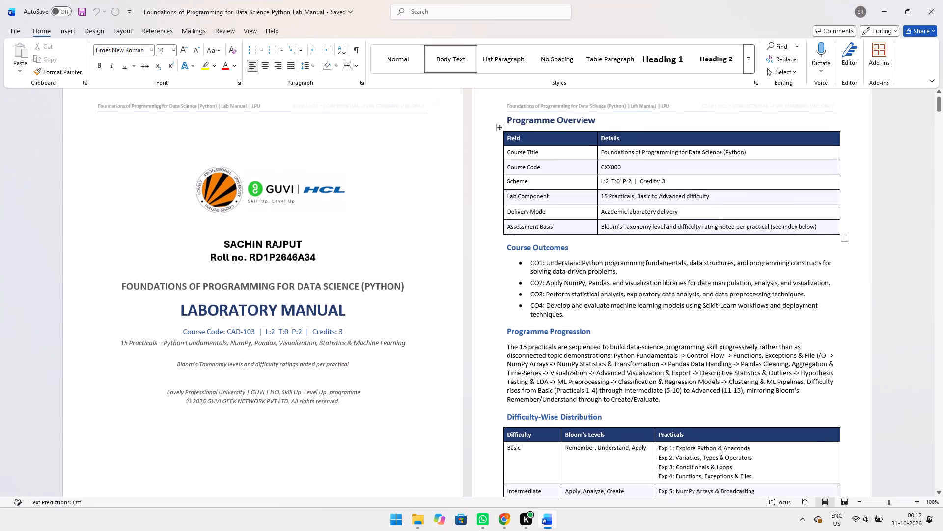
{"action": "scroll", "coordinate": [525, 256], "scroll_direction": "down", "scroll_amount": 1}
{"action": "scroll", "coordinate": [490, 305], "scroll_direction": "down", "scroll_amount": 4}
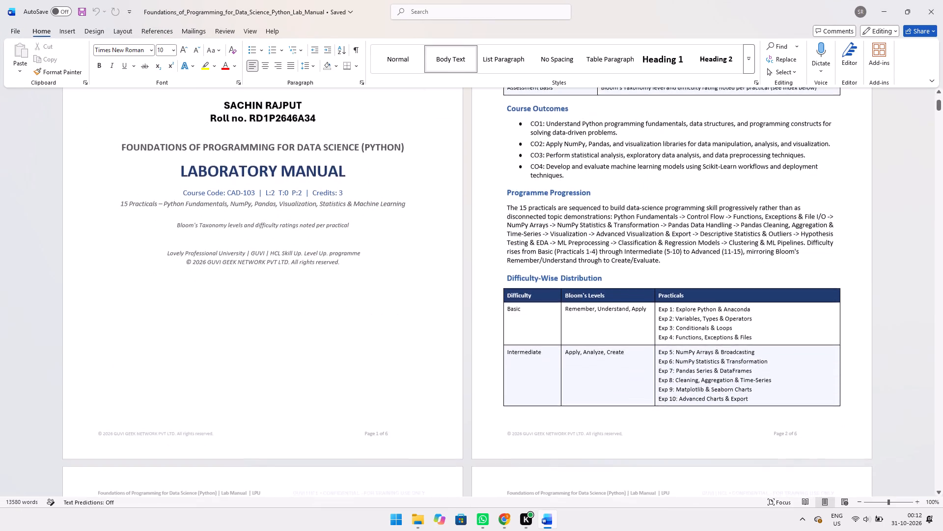
{"action": "scroll", "coordinate": [490, 305], "scroll_direction": "down", "scroll_amount": 6}
{"action": "scroll", "coordinate": [490, 305], "scroll_direction": "up", "scroll_amount": 2}
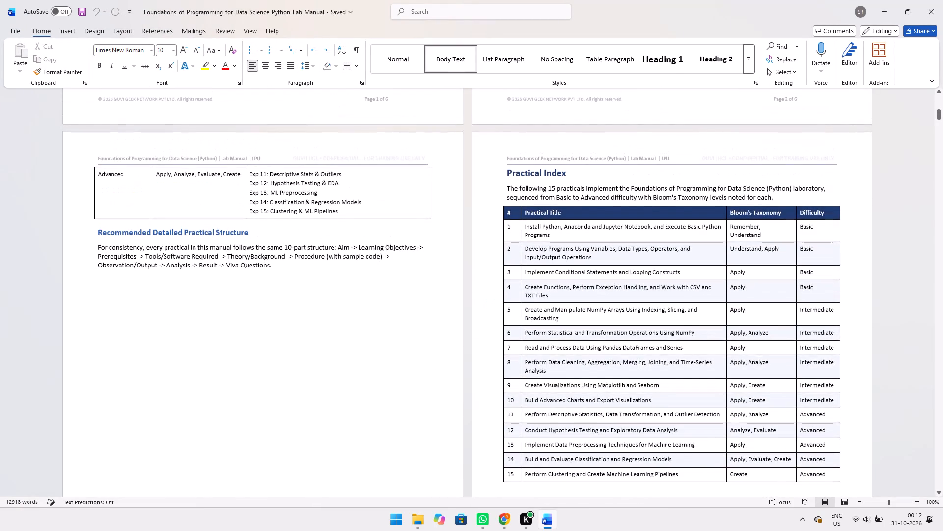
{"action": "scroll", "coordinate": [490, 305], "scroll_direction": "up", "scroll_amount": 1}
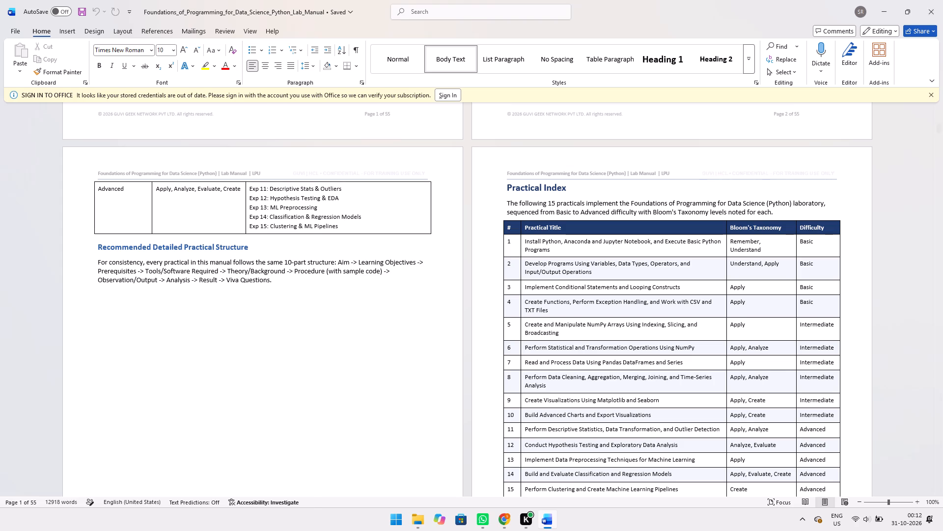
Review Practicals 1 and 2, including their sample code, observation tables and viva answers.
{"action": "scroll", "coordinate": [490, 305], "scroll_direction": "down", "scroll_amount": 15}
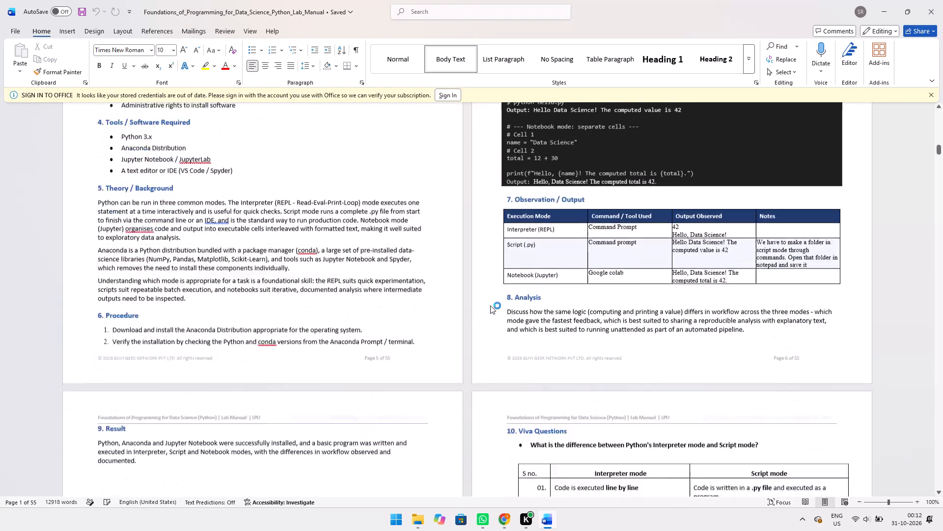
{"action": "scroll", "coordinate": [490, 305], "scroll_direction": "down", "scroll_amount": 13}
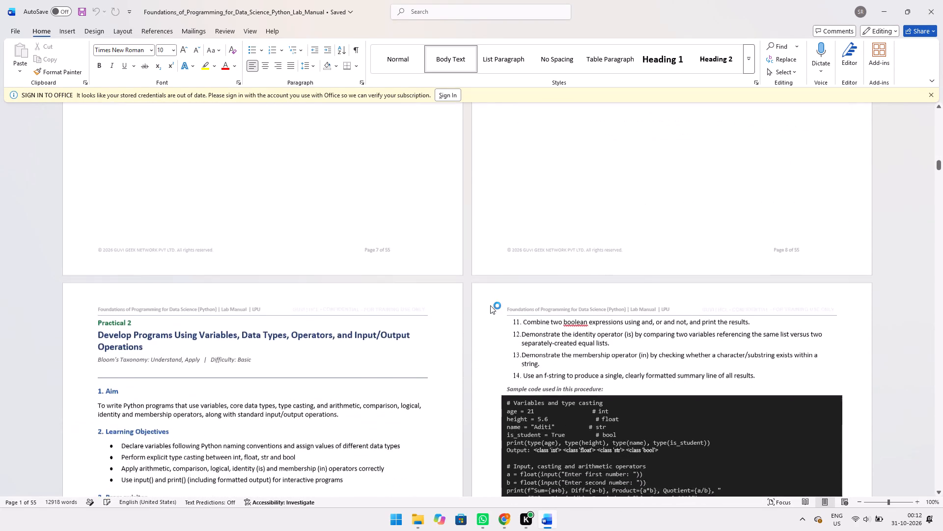
{"action": "scroll", "coordinate": [490, 305], "scroll_direction": "down", "scroll_amount": 13}
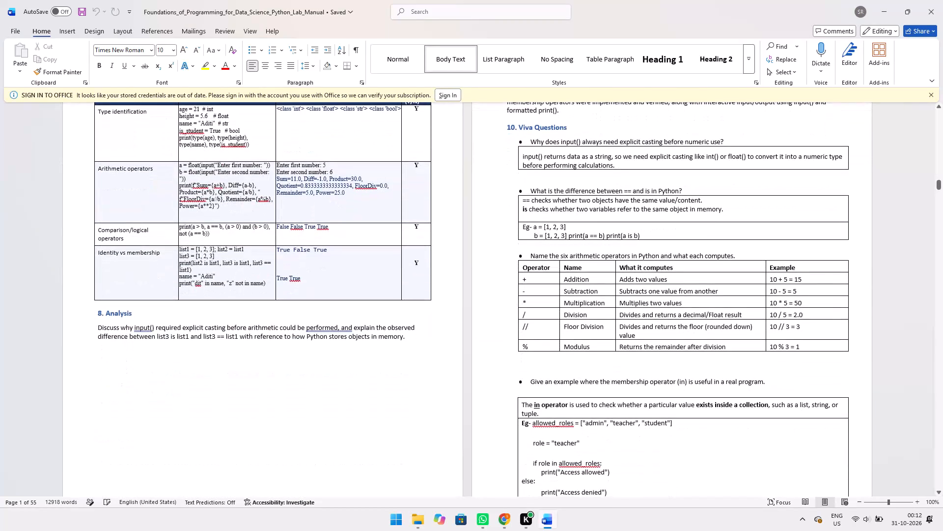
{"action": "scroll", "coordinate": [490, 305], "scroll_direction": "down", "scroll_amount": 4}
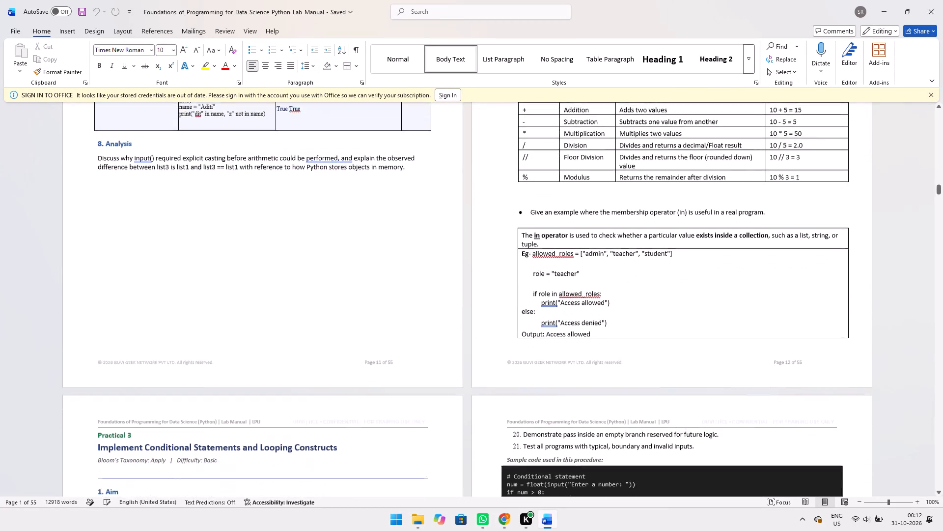
{"action": "scroll", "coordinate": [490, 305], "scroll_direction": "down", "scroll_amount": 1}
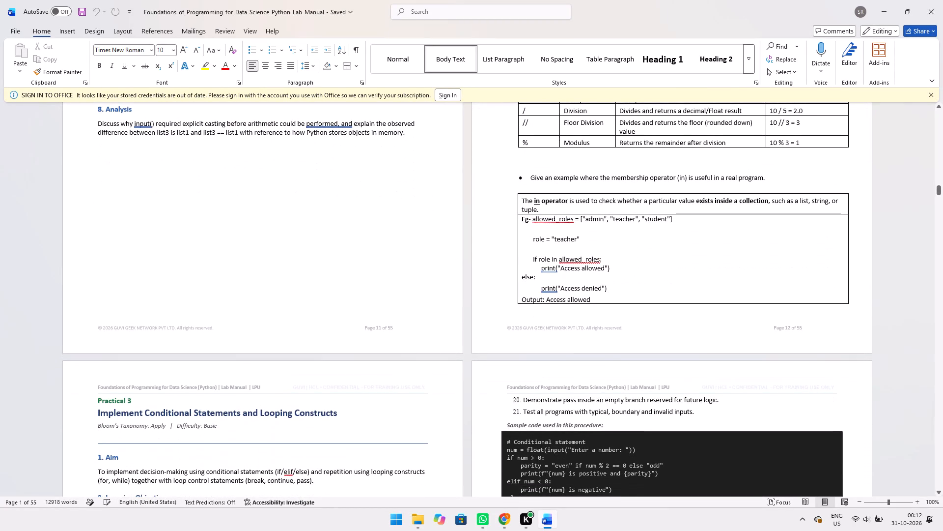
Review Practical 3 on conditional statements and looping constructs, including its code, observation table and viva answers.
{"action": "scroll", "coordinate": [490, 305], "scroll_direction": "down", "scroll_amount": 11}
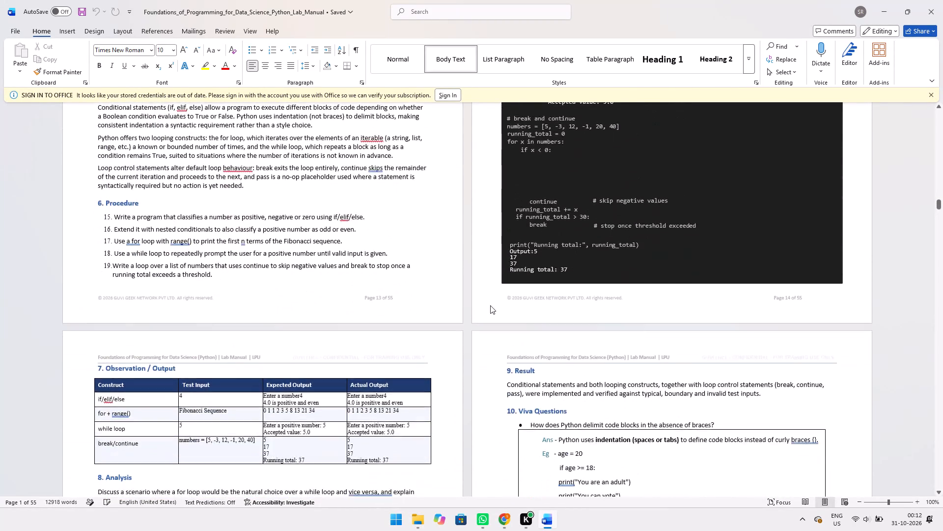
{"action": "scroll", "coordinate": [490, 305], "scroll_direction": "down", "scroll_amount": 7}
{"action": "scroll", "coordinate": [490, 305], "scroll_direction": "right", "scroll_amount": 1}
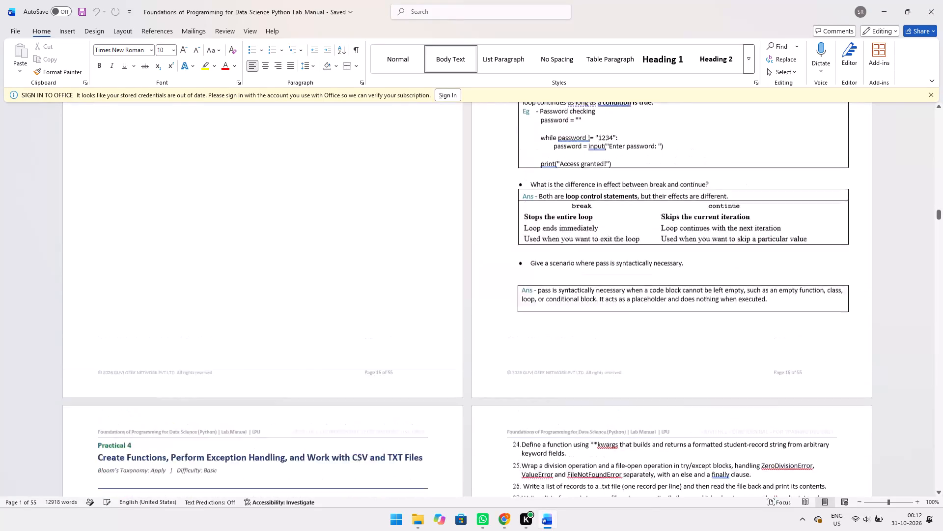
{"action": "scroll", "coordinate": [490, 305], "scroll_direction": "right", "scroll_amount": 1}
{"action": "scroll", "coordinate": [490, 305], "scroll_direction": "up", "scroll_amount": 4}
{"action": "scroll", "coordinate": [490, 305], "scroll_direction": "down", "scroll_amount": 2}
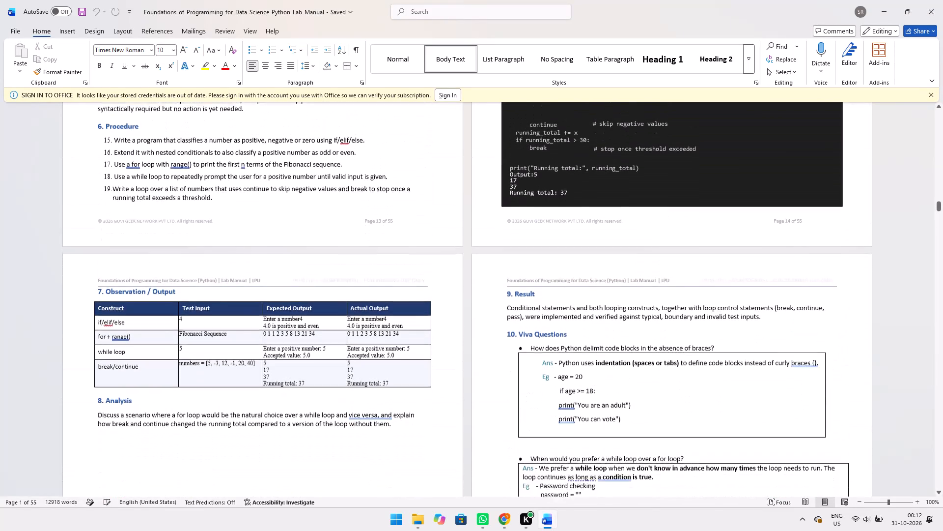
{"action": "scroll", "coordinate": [490, 305], "scroll_direction": "down", "scroll_amount": 6}
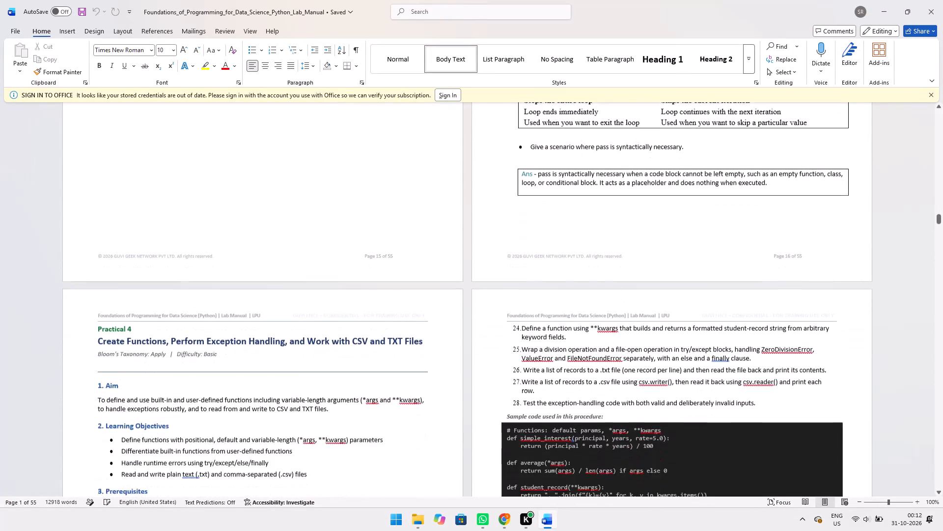
{"action": "scroll", "coordinate": [490, 305], "scroll_direction": "down", "scroll_amount": 1}
{"action": "scroll", "coordinate": [490, 305], "scroll_direction": "up", "scroll_amount": 1}
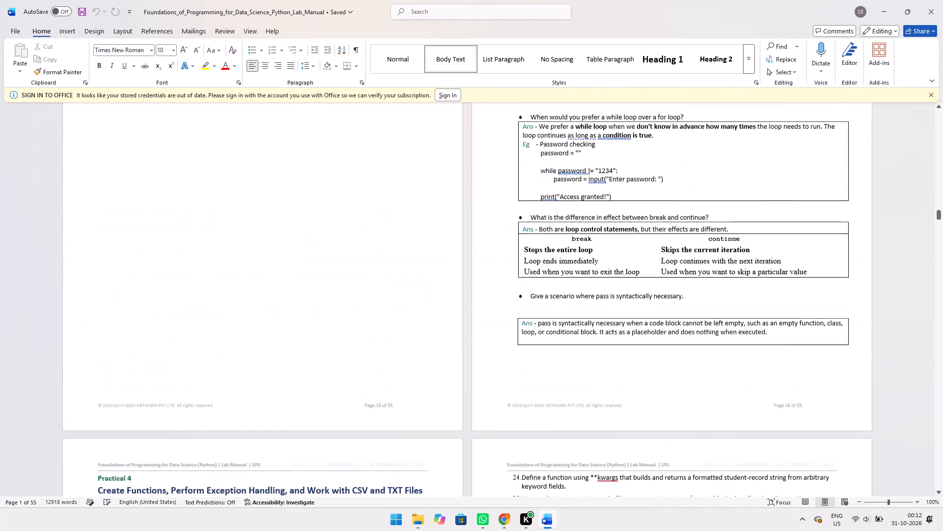
{"action": "scroll", "coordinate": [490, 305], "scroll_direction": "up", "scroll_amount": 1}
{"action": "scroll", "coordinate": [490, 305], "scroll_direction": "down", "scroll_amount": 3}
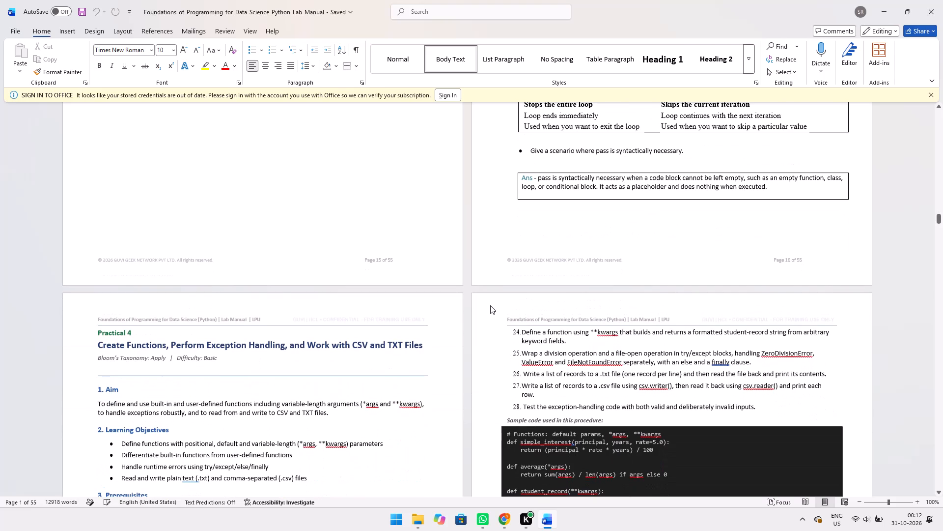
Examine Practical 4 on functions, exception handling and CSV/TXT files, including its code outputs, observation table and viva answers.
{"action": "scroll", "coordinate": [490, 305], "scroll_direction": "down", "scroll_amount": 4}
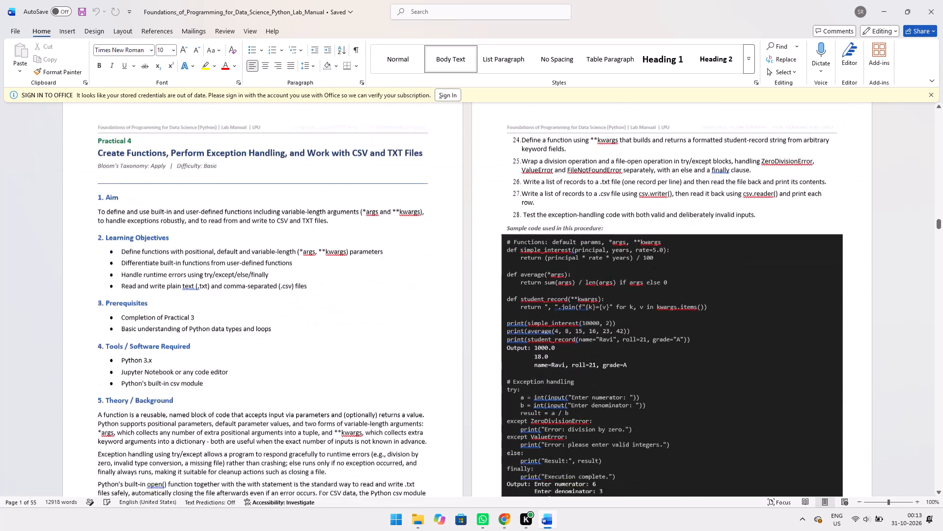
{"action": "scroll", "coordinate": [490, 305], "scroll_direction": "down", "scroll_amount": 8}
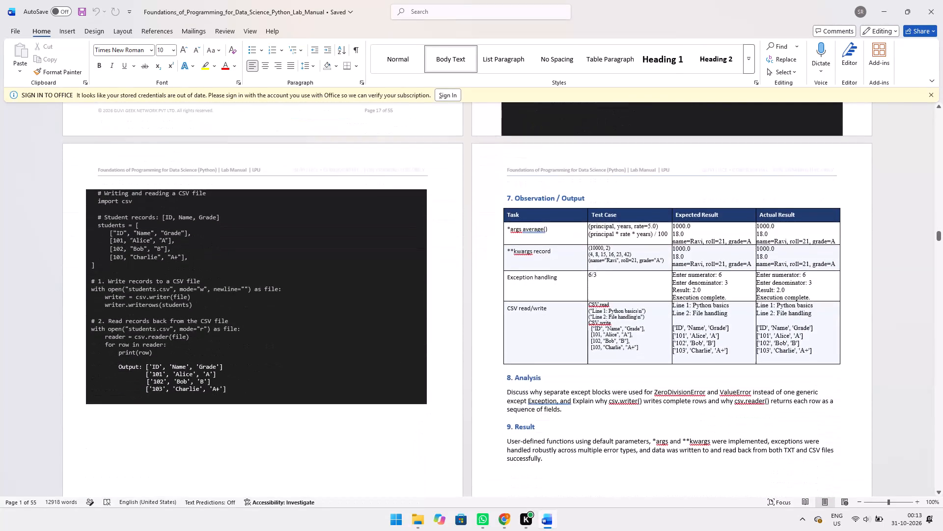
{"action": "scroll", "coordinate": [490, 305], "scroll_direction": "down", "scroll_amount": 1}
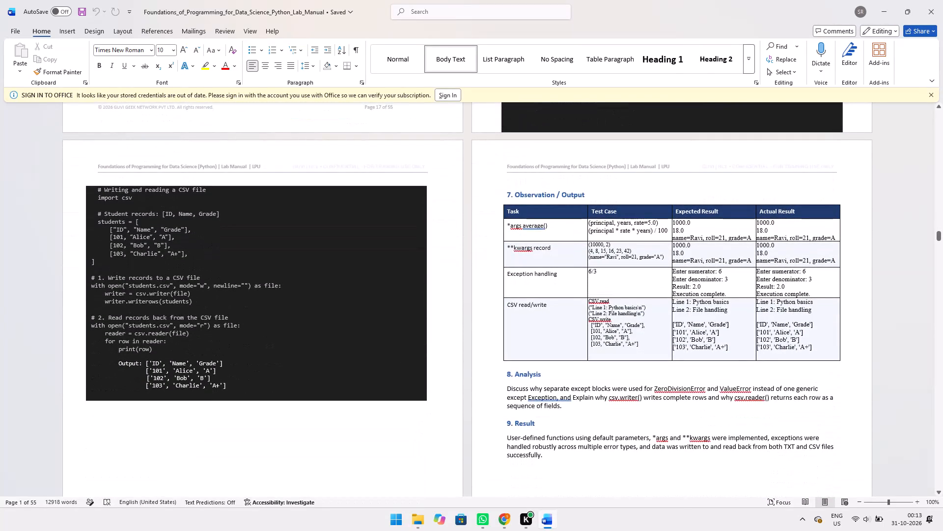
{"action": "scroll", "coordinate": [490, 305], "scroll_direction": "up", "scroll_amount": 1}
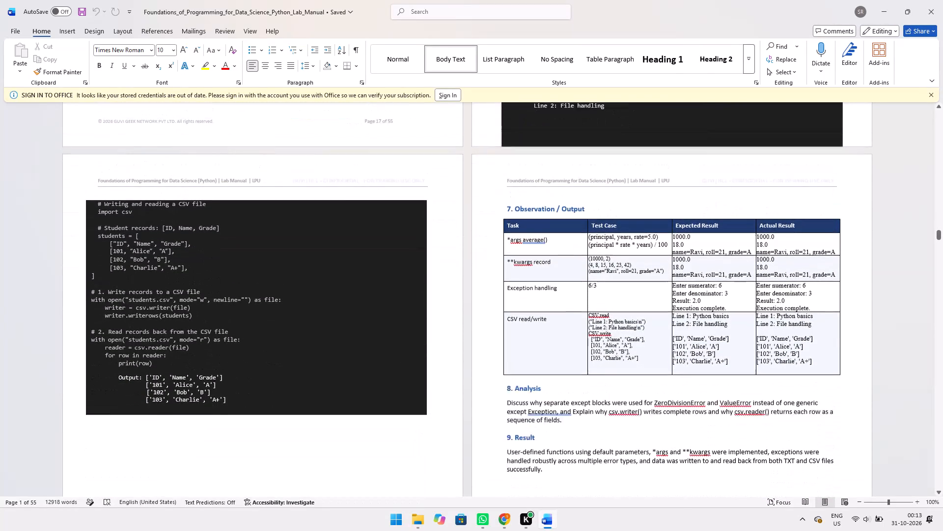
{"action": "scroll", "coordinate": [490, 305], "scroll_direction": "up", "scroll_amount": 9}
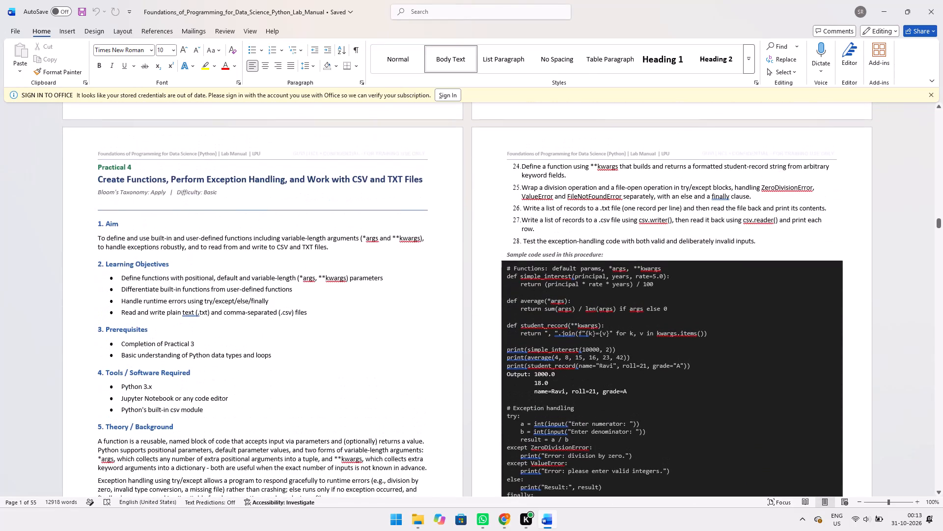
{"action": "scroll", "coordinate": [490, 305], "scroll_direction": "down", "scroll_amount": 2}
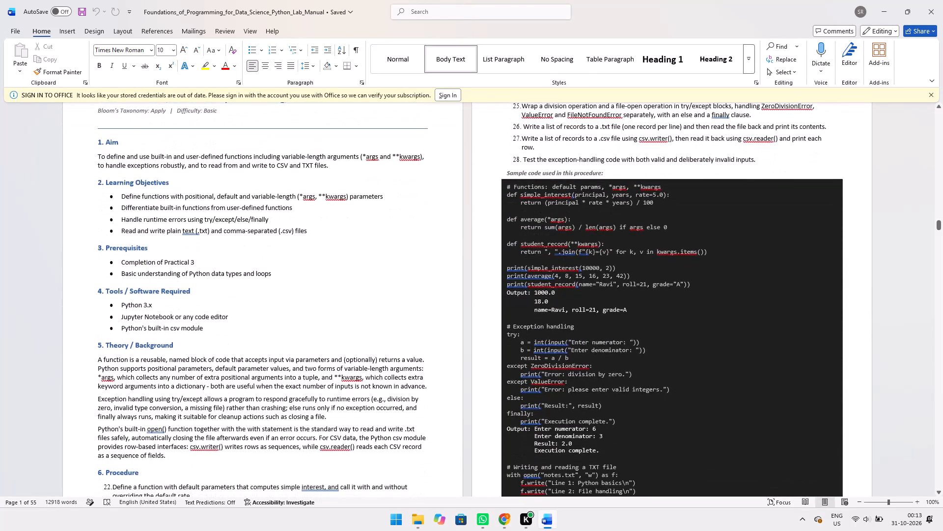
{"action": "scroll", "coordinate": [490, 305], "scroll_direction": "down", "scroll_amount": 1}
{"action": "scroll", "coordinate": [530, 356], "scroll_direction": "down", "scroll_amount": 1}
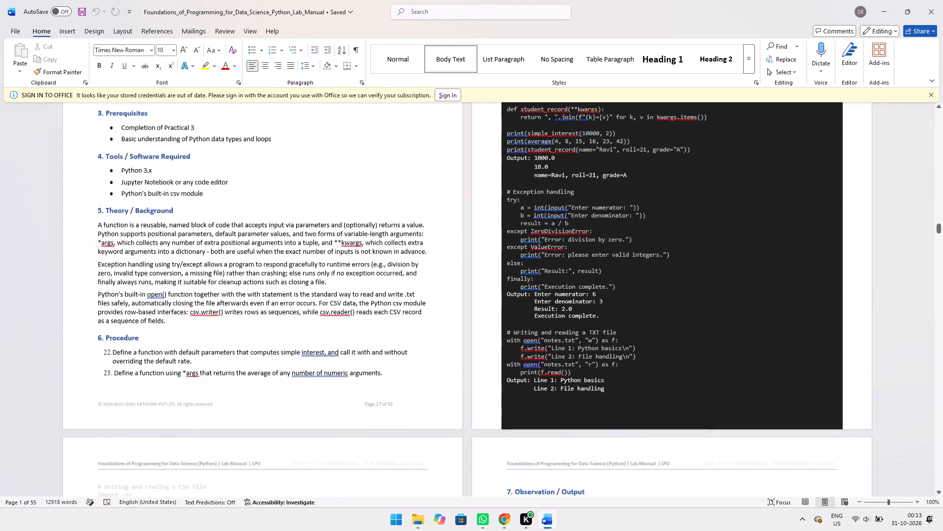
{"action": "scroll", "coordinate": [530, 356], "scroll_direction": "down", "scroll_amount": 5}
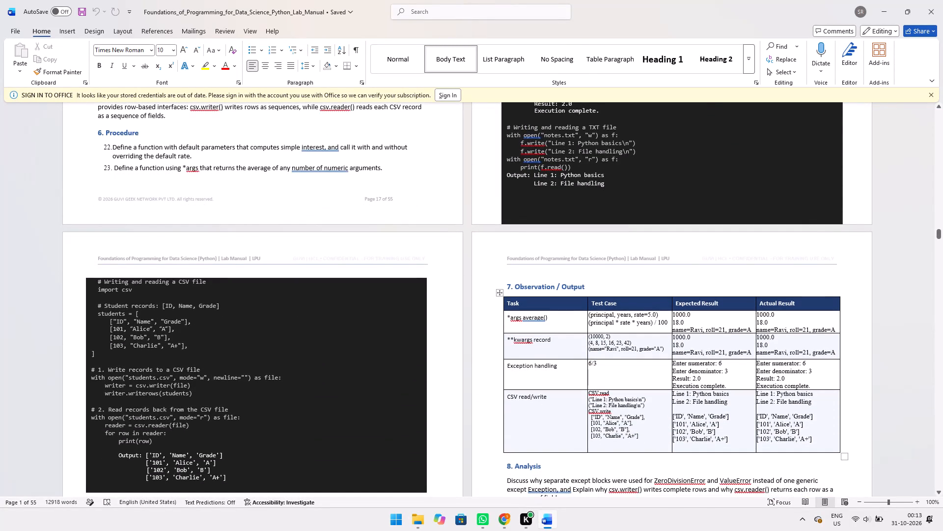
{"action": "scroll", "coordinate": [530, 356], "scroll_direction": "down", "scroll_amount": 4}
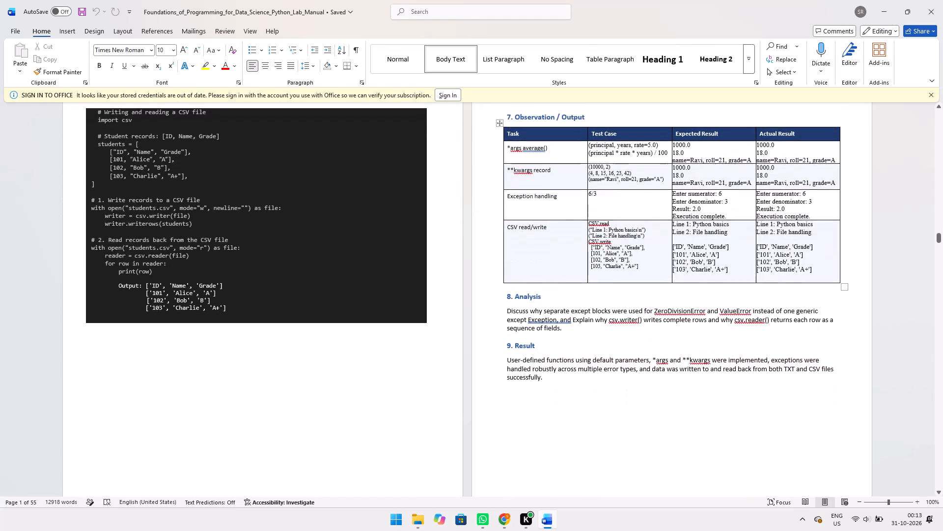
{"action": "scroll", "coordinate": [530, 356], "scroll_direction": "down", "scroll_amount": 6}
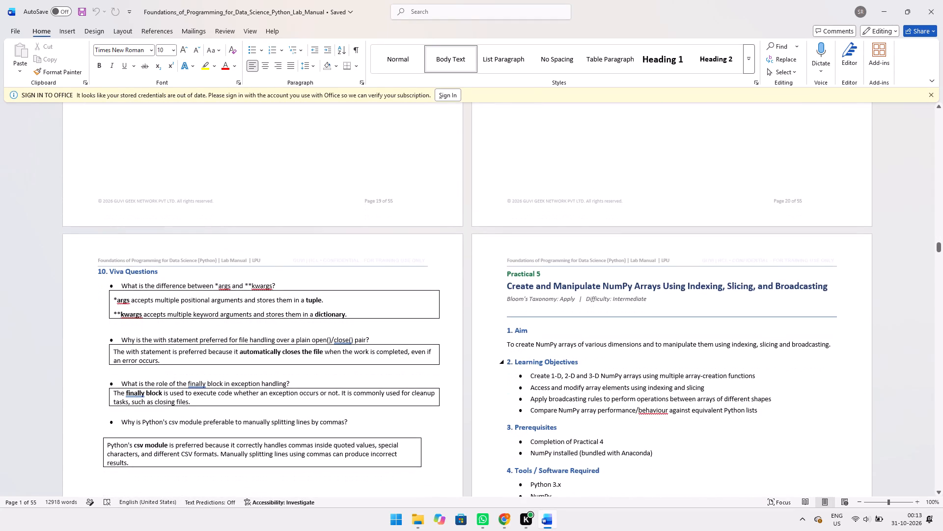
{"action": "scroll", "coordinate": [436, 351], "scroll_direction": "down", "scroll_amount": 1}
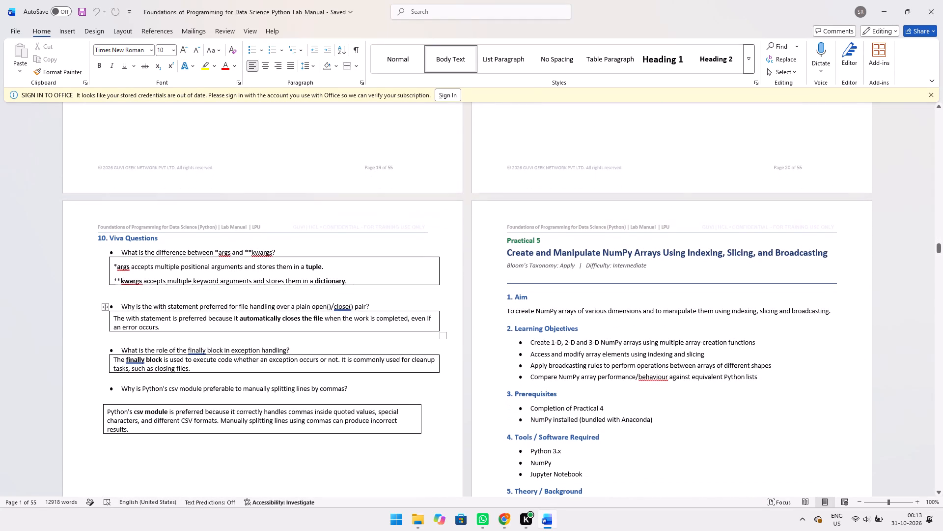
{"action": "scroll", "coordinate": [436, 351], "scroll_direction": "down", "scroll_amount": 1}
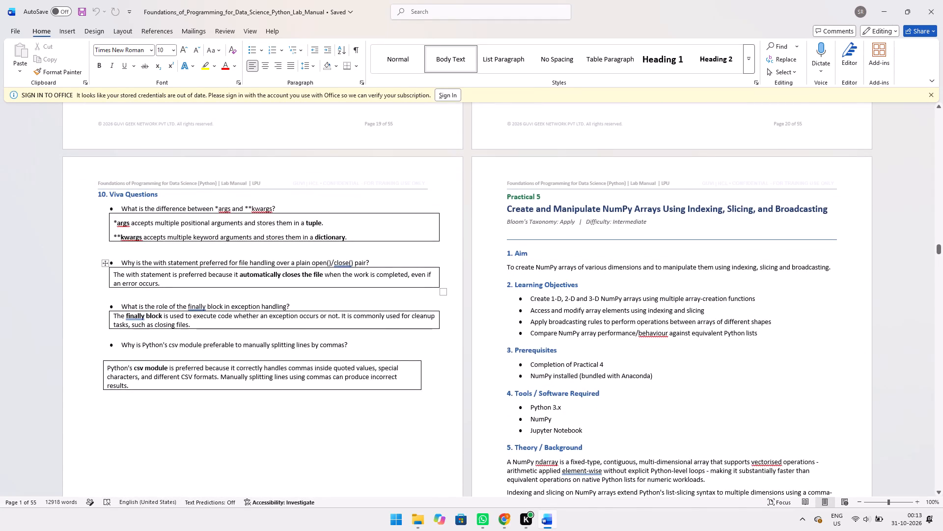
Examine Practical 5 on NumPy arrays, comparing its procedure and sample code with the Observation / Output table.
{"action": "scroll", "coordinate": [528, 356], "scroll_direction": "down", "scroll_amount": 12}
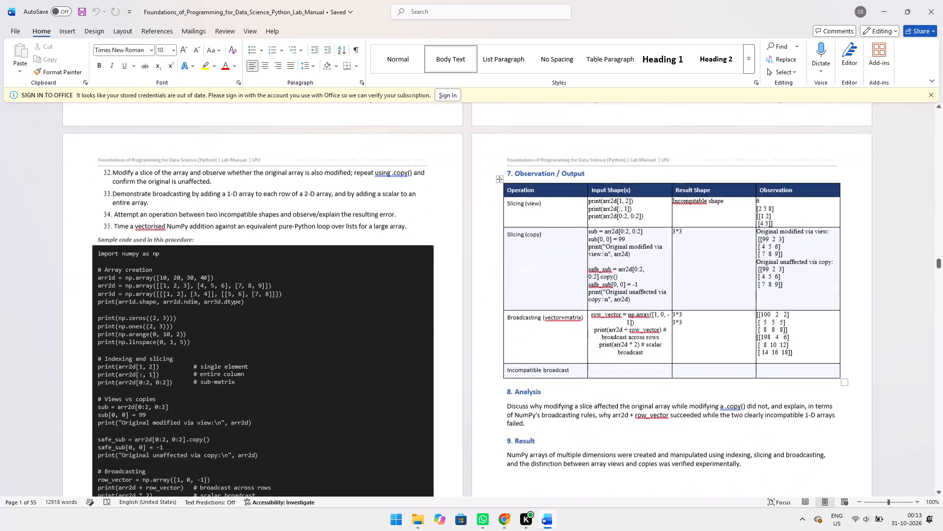
{"action": "scroll", "coordinate": [528, 356], "scroll_direction": "down", "scroll_amount": 1}
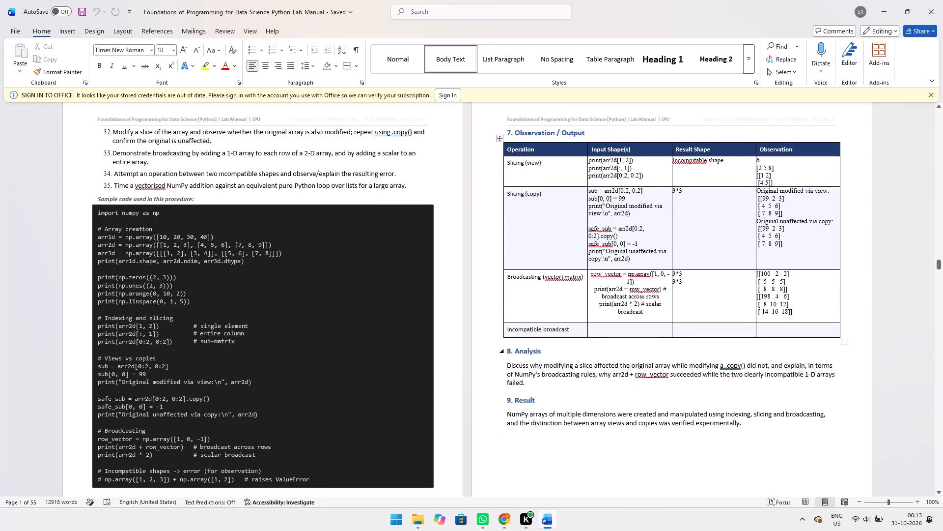
{"action": "scroll", "coordinate": [543, 342], "scroll_direction": "down", "scroll_amount": 1}
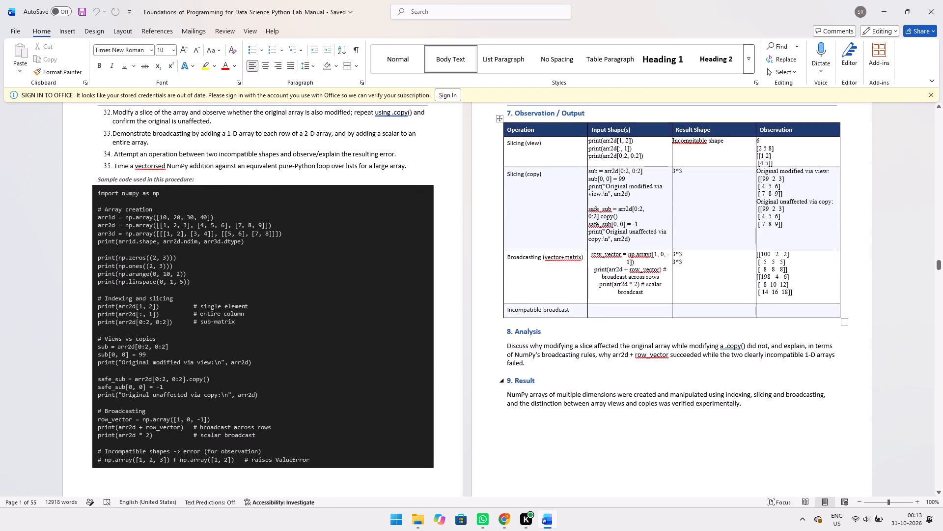
{"action": "scroll", "coordinate": [509, 394], "scroll_direction": "up", "scroll_amount": 2}
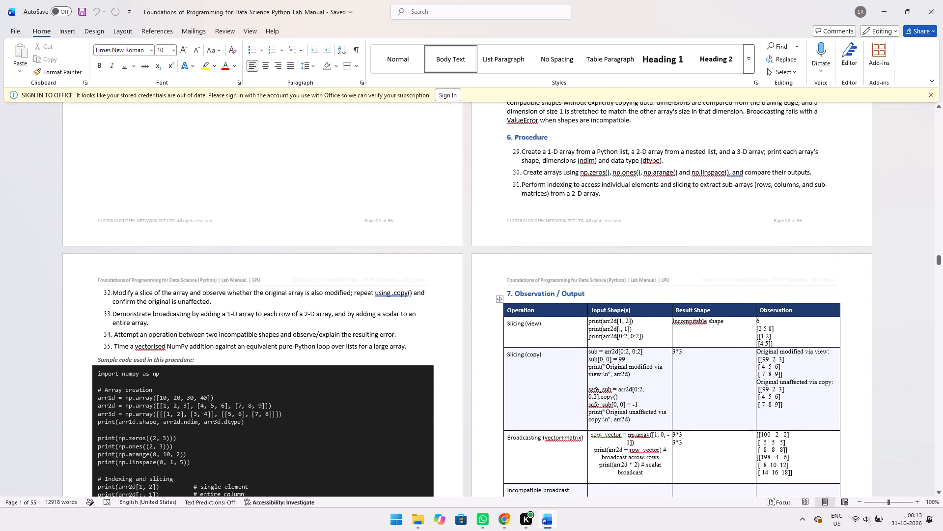
{"action": "scroll", "coordinate": [509, 394], "scroll_direction": "up", "scroll_amount": 2}
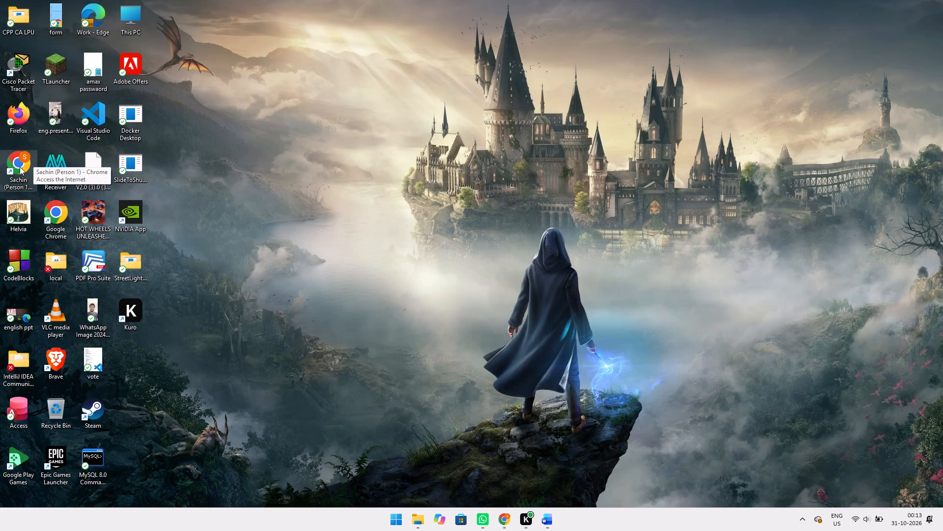
In Google Chrome, search for google colab and open the Practical 5.ipynb notebook in Colab.
{"action": "double_click", "coordinate": [57, 205]}
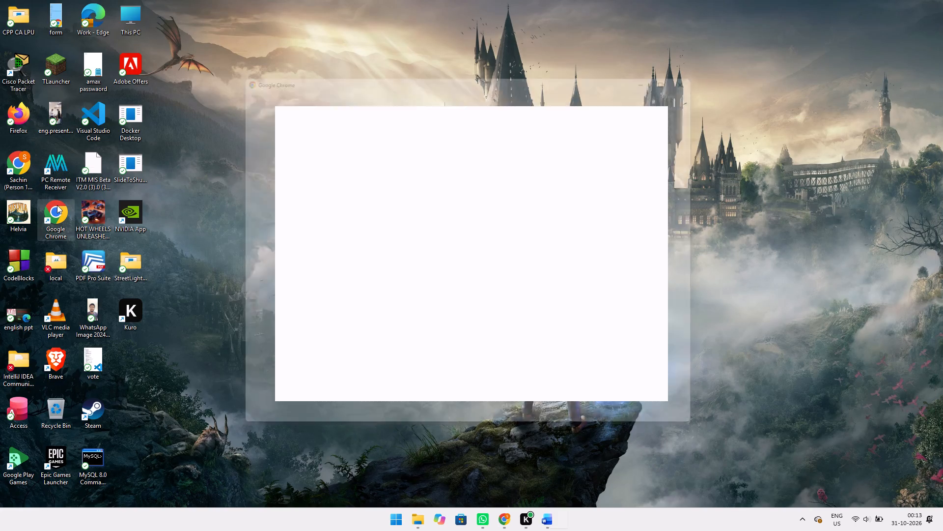
{"action": "left_click", "coordinate": [441, 280]}
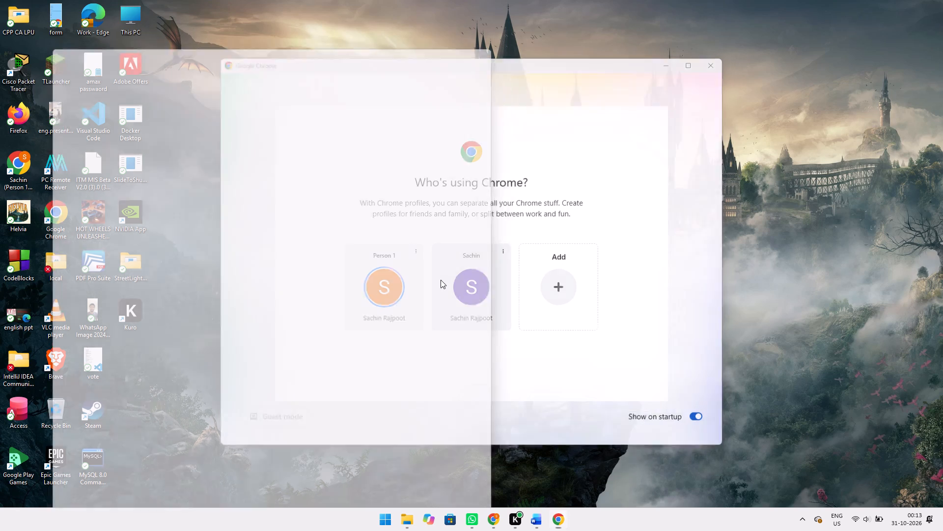
{"action": "left_click", "coordinate": [473, 40]}
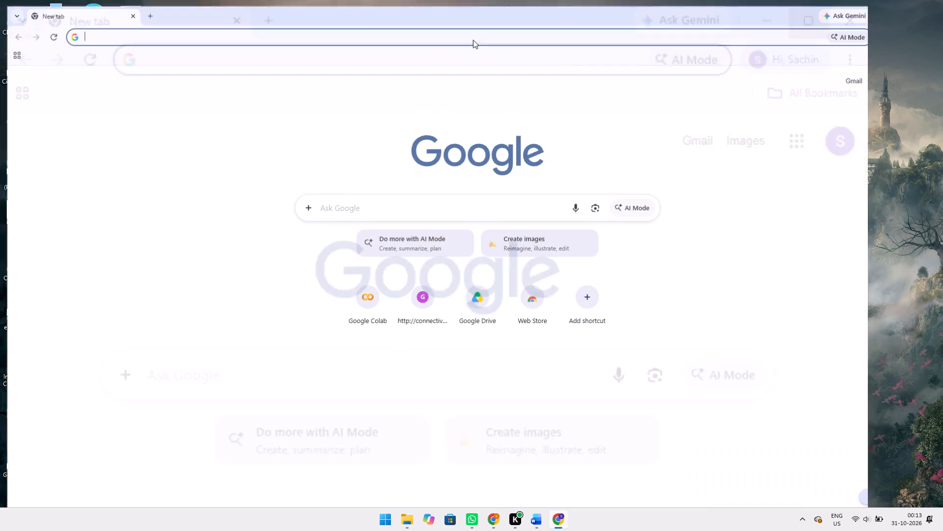
{"action": "left_click", "coordinate": [324, 30]}
{"action": "type", "text": "googlr"}
{"action": "key", "text": "BackSpace"}
{"action": "type", "text": "e"}
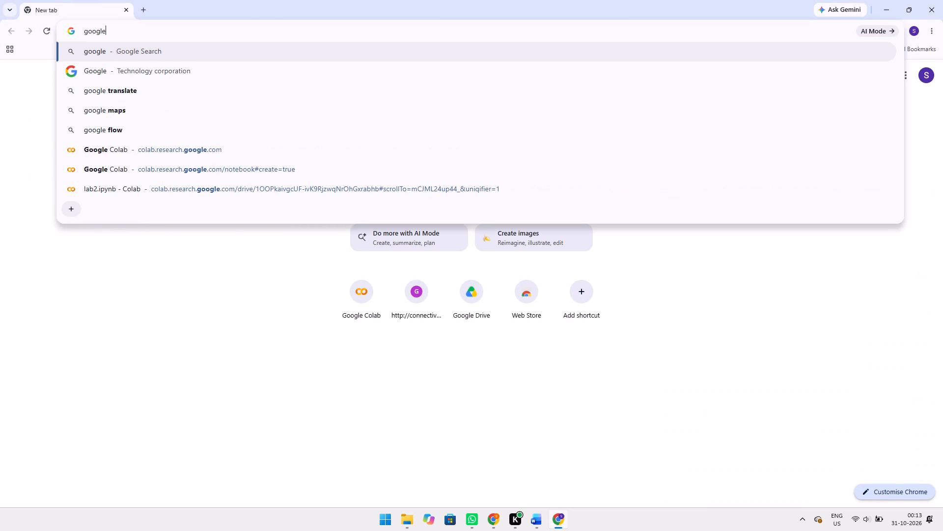
{"action": "key", "text": "space"}
{"action": "type", "text": "cola"}
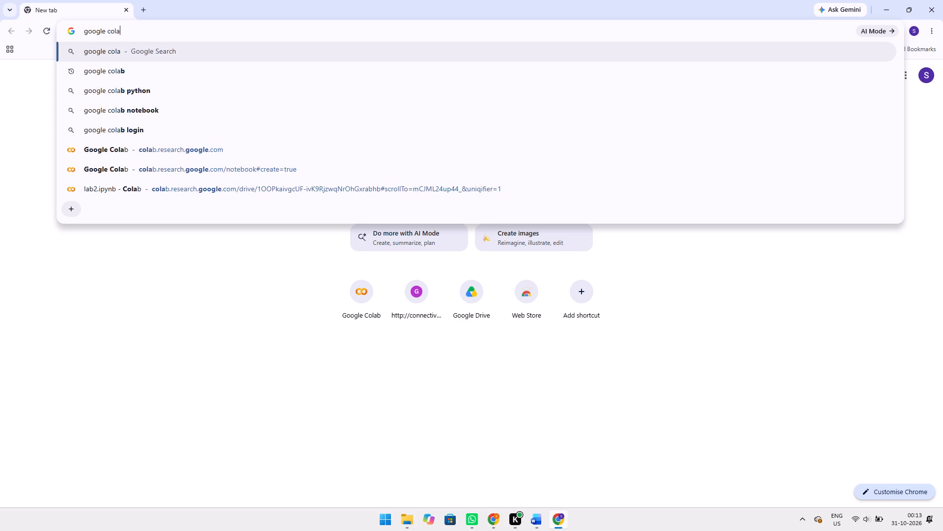
{"action": "key", "text": "Down"}
{"action": "key", "text": "Return"}
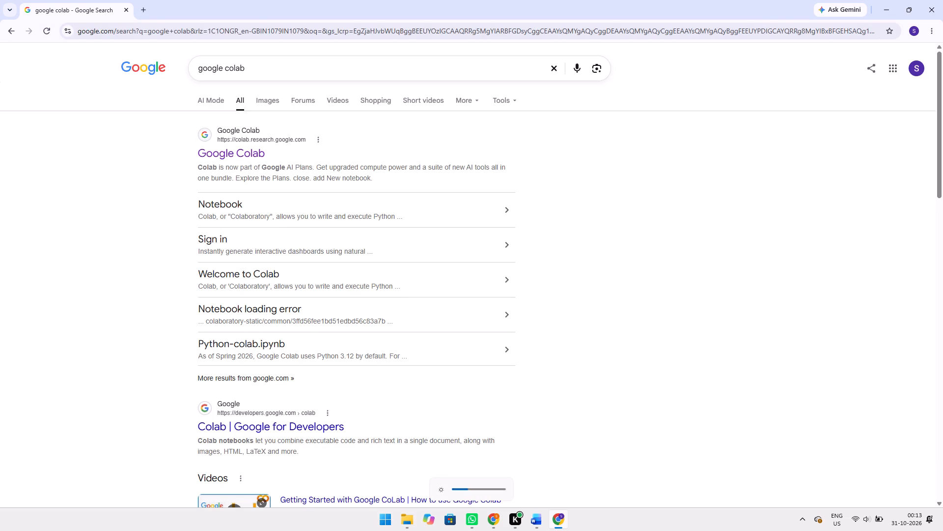
{"action": "left_click", "coordinate": [225, 156]}
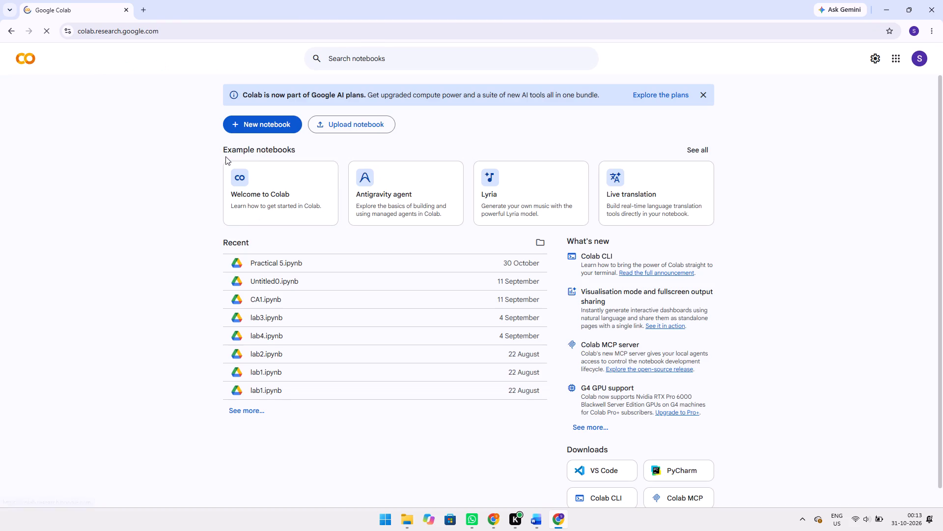
{"action": "left_click", "coordinate": [278, 265]}
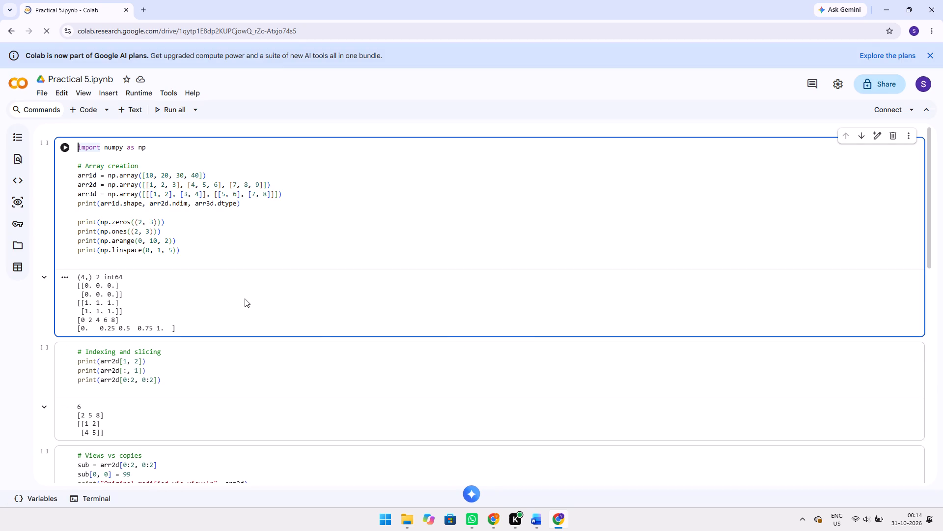
Copy the complete output of the notebook's array creation cell and return to Practical 5's sample code in the Word lab manual.
{"action": "scroll", "coordinate": [204, 261], "scroll_direction": "right", "scroll_amount": 1}
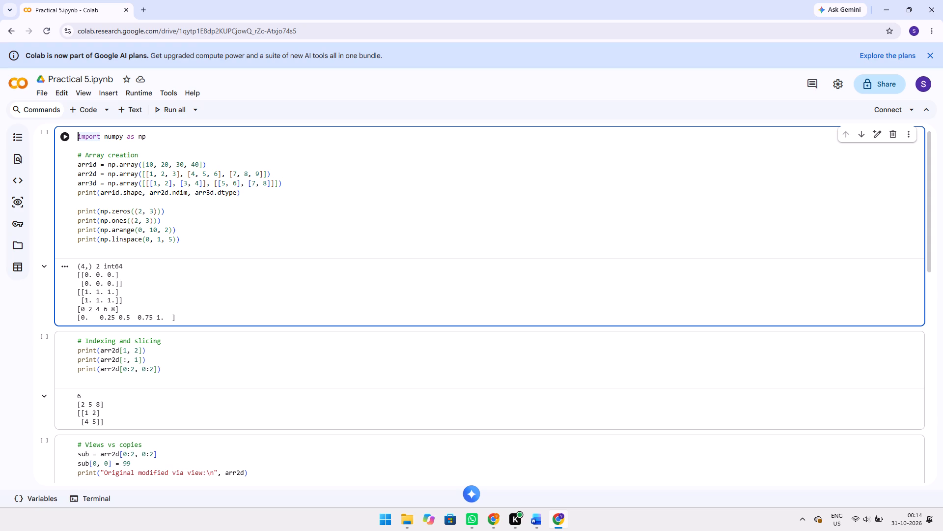
{"action": "left_click_drag", "start_coordinate": [77, 265], "coordinate": [174, 314]}
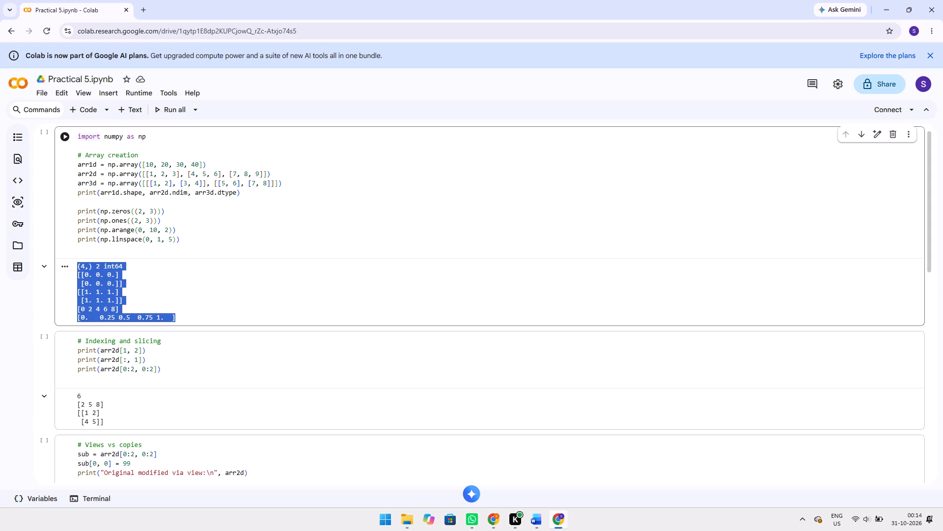
{"action": "left_click_drag", "start_coordinate": [174, 314], "coordinate": [184, 316]}
{"action": "key", "text": "ctrl+c"}
{"action": "left_click", "coordinate": [540, 520]}
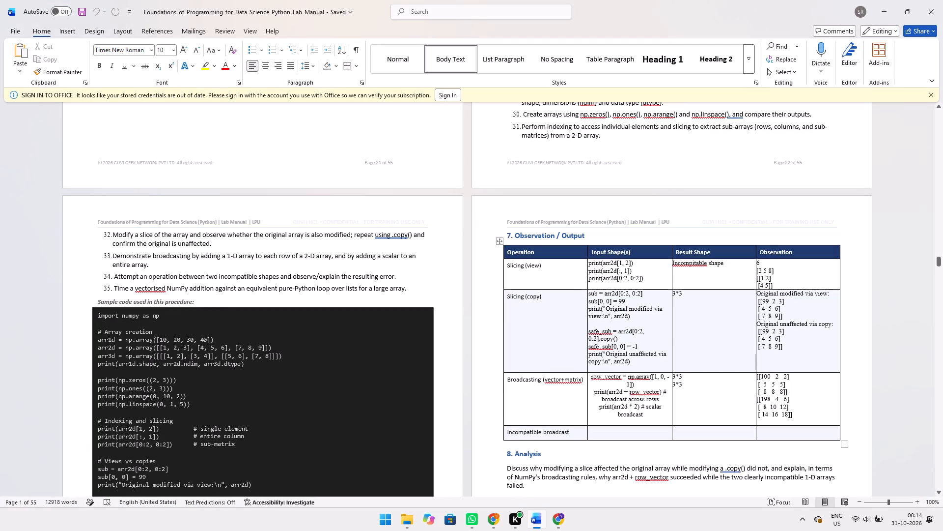
{"action": "scroll", "coordinate": [404, 350], "scroll_direction": "down", "scroll_amount": 1}
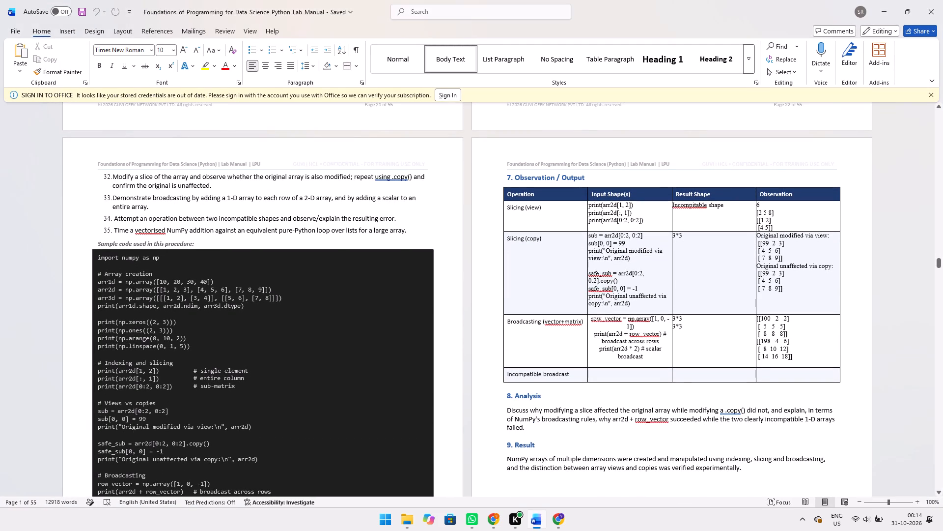
{"action": "left_click", "coordinate": [560, 523]}
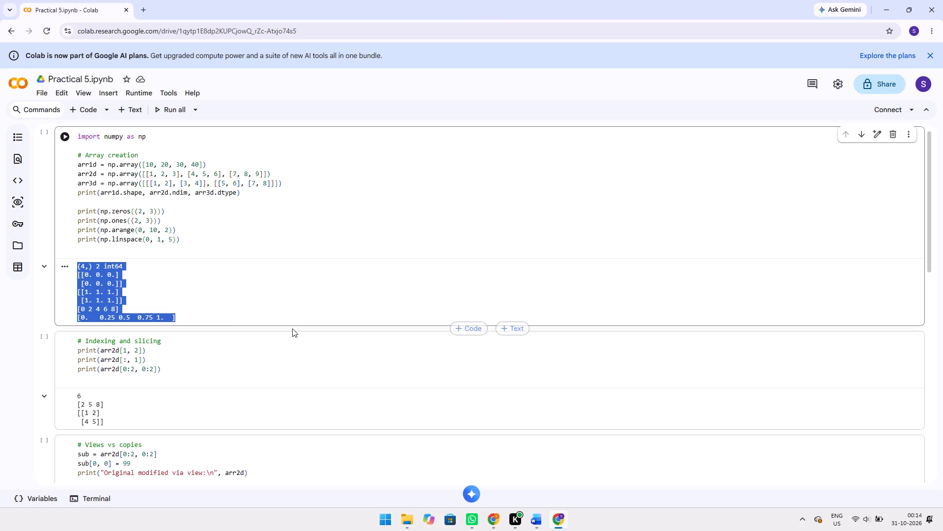
{"action": "left_click", "coordinate": [533, 516]}
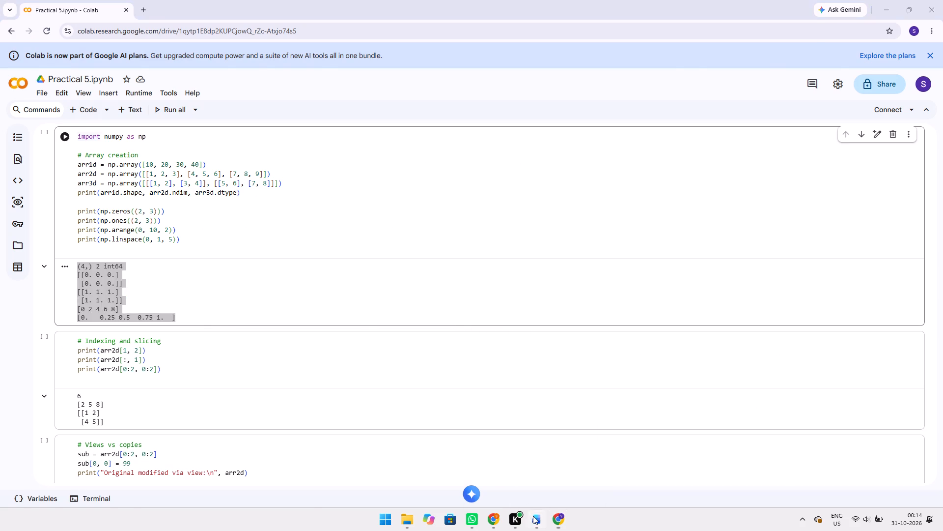
{"action": "scroll", "coordinate": [267, 325], "scroll_direction": "down", "scroll_amount": 1}
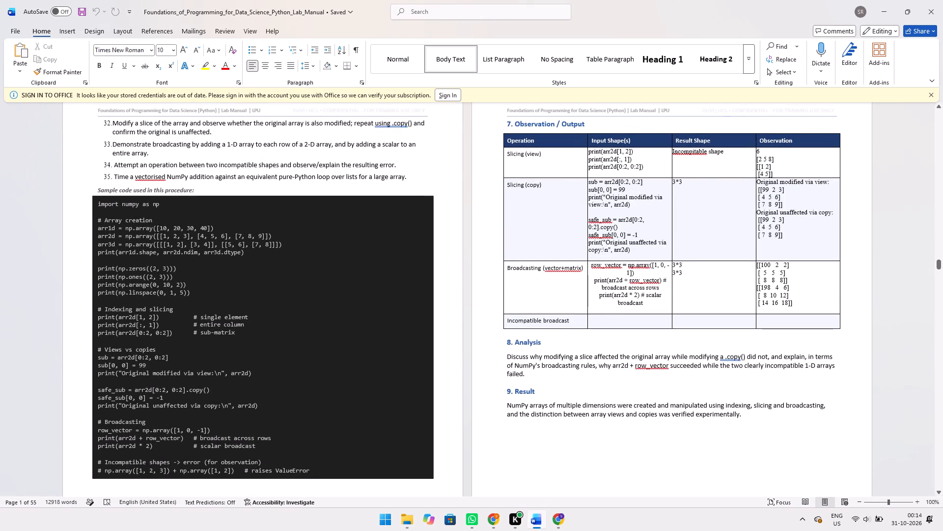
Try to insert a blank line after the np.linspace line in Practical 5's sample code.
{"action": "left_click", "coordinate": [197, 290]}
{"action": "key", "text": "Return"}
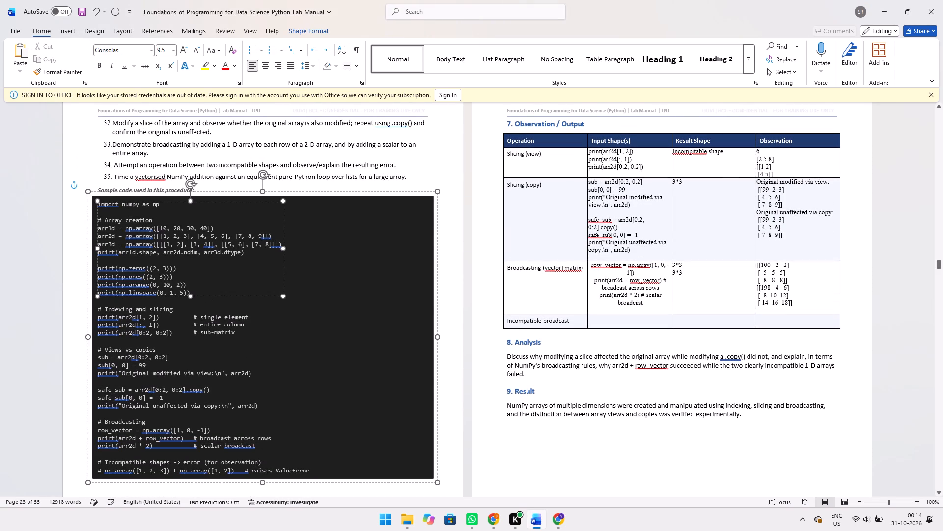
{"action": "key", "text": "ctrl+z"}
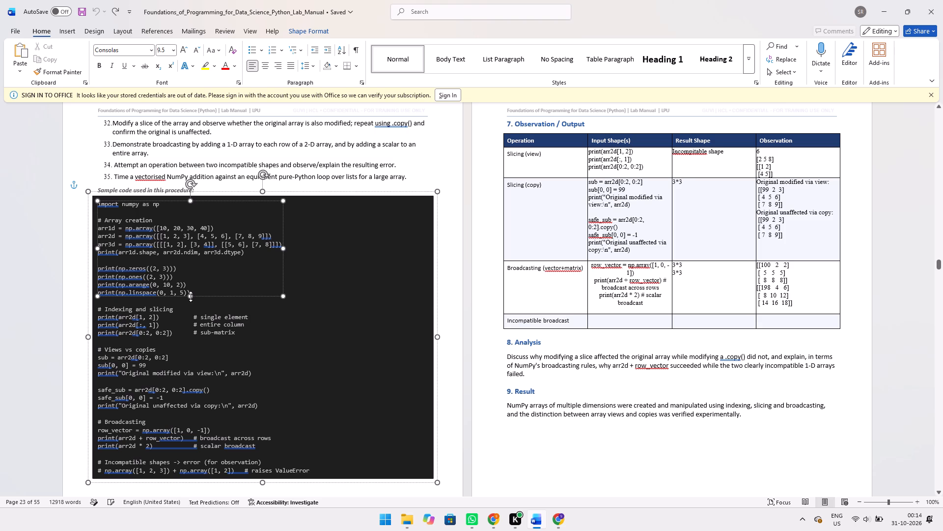
Extend the array creation text box in the sample code slightly downward, to just above the Indexing and slicing comment.
{"action": "left_click_drag", "start_coordinate": [191, 296], "coordinate": [191, 309]}
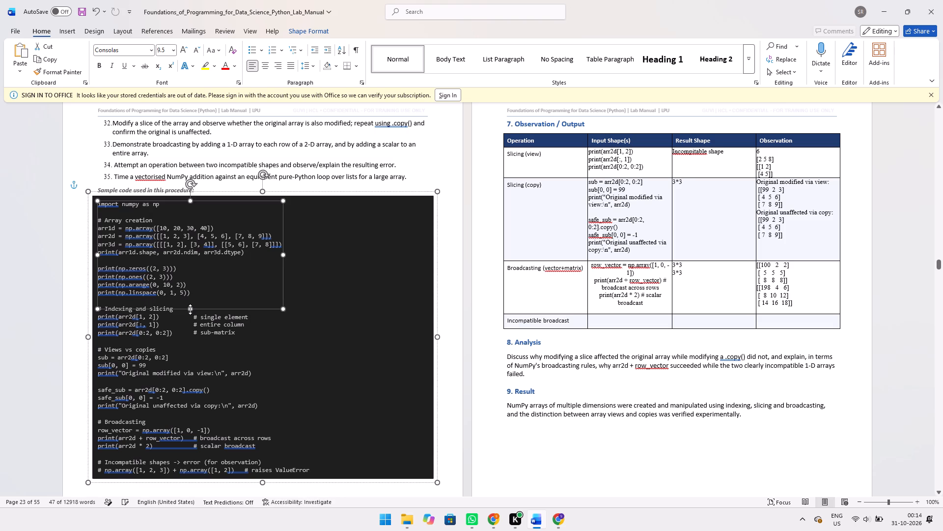
{"action": "left_click", "coordinate": [189, 309]}
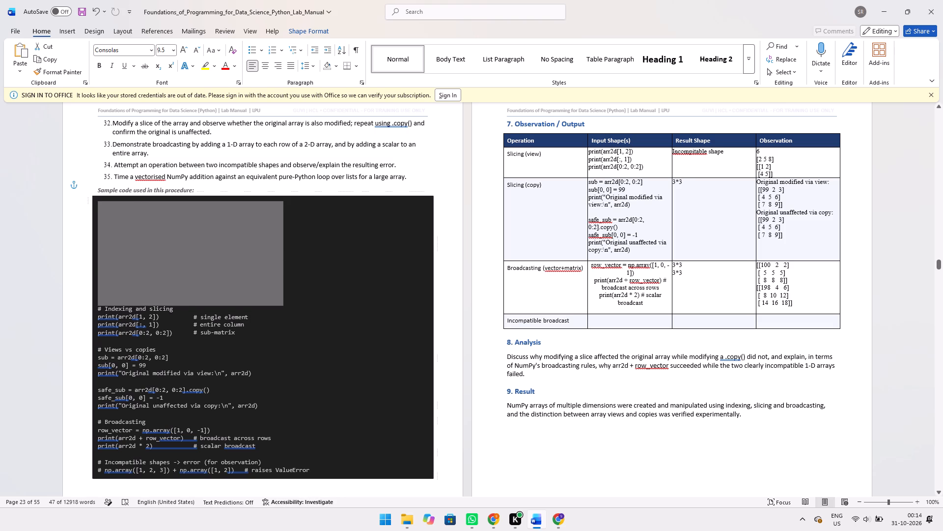
{"action": "left_click", "coordinate": [111, 306]}
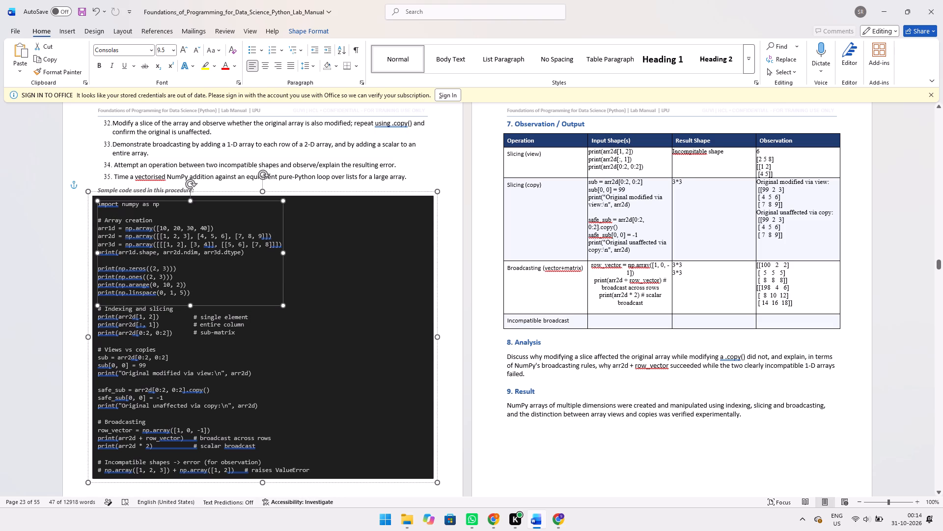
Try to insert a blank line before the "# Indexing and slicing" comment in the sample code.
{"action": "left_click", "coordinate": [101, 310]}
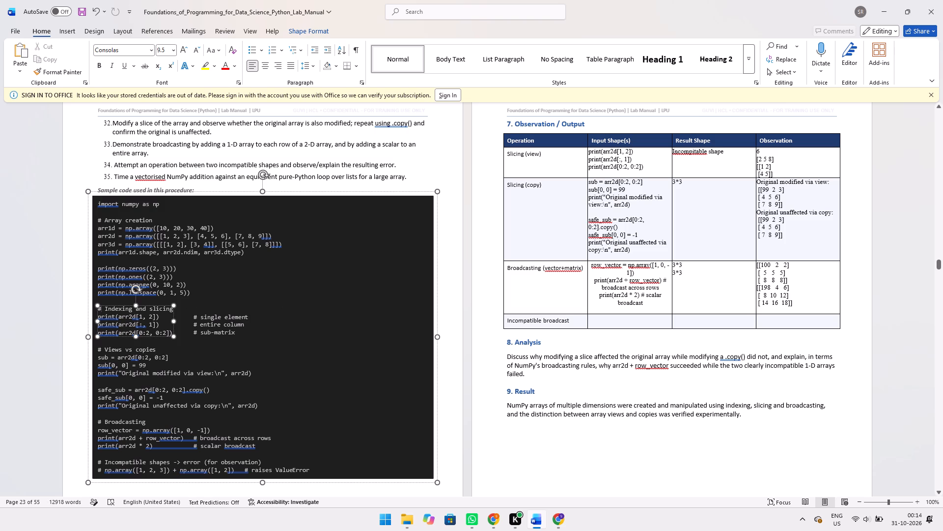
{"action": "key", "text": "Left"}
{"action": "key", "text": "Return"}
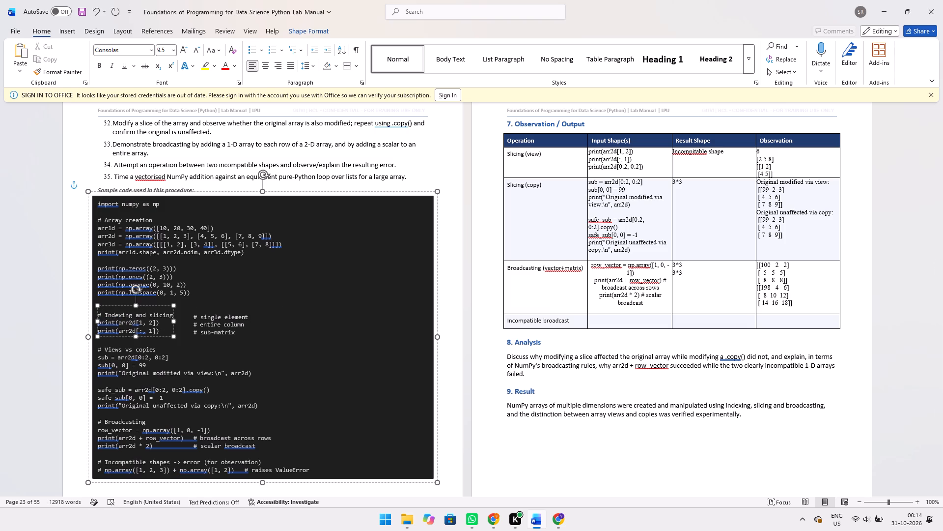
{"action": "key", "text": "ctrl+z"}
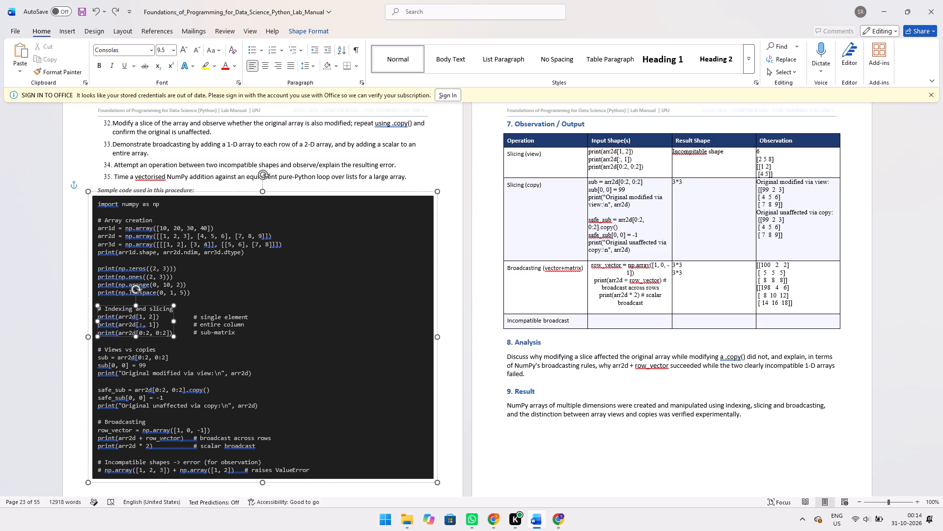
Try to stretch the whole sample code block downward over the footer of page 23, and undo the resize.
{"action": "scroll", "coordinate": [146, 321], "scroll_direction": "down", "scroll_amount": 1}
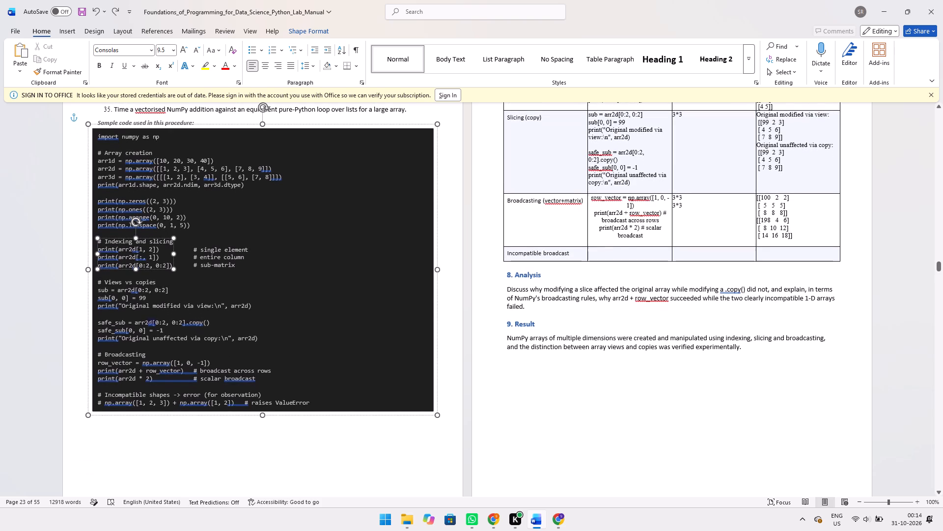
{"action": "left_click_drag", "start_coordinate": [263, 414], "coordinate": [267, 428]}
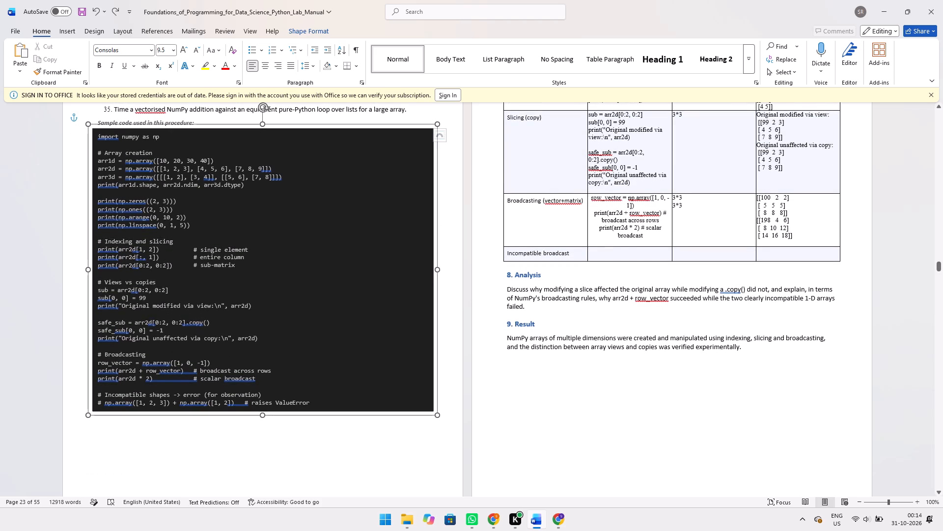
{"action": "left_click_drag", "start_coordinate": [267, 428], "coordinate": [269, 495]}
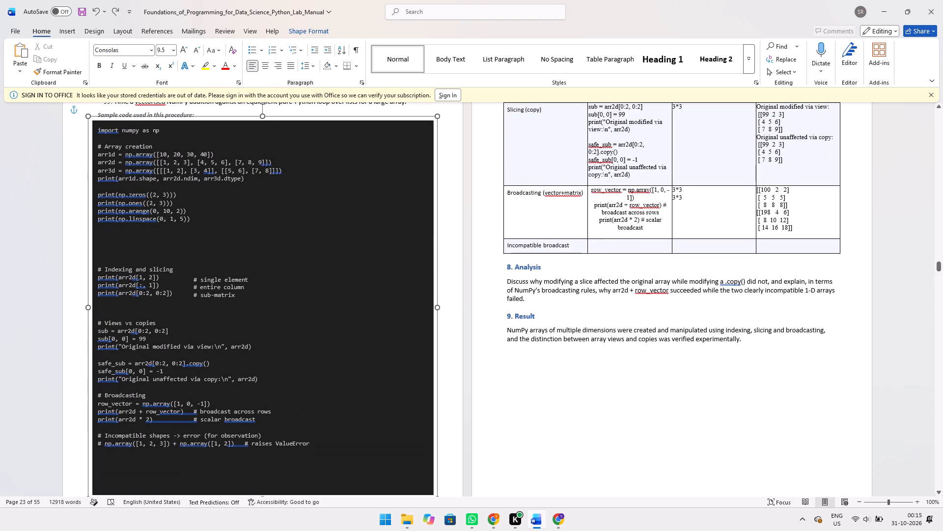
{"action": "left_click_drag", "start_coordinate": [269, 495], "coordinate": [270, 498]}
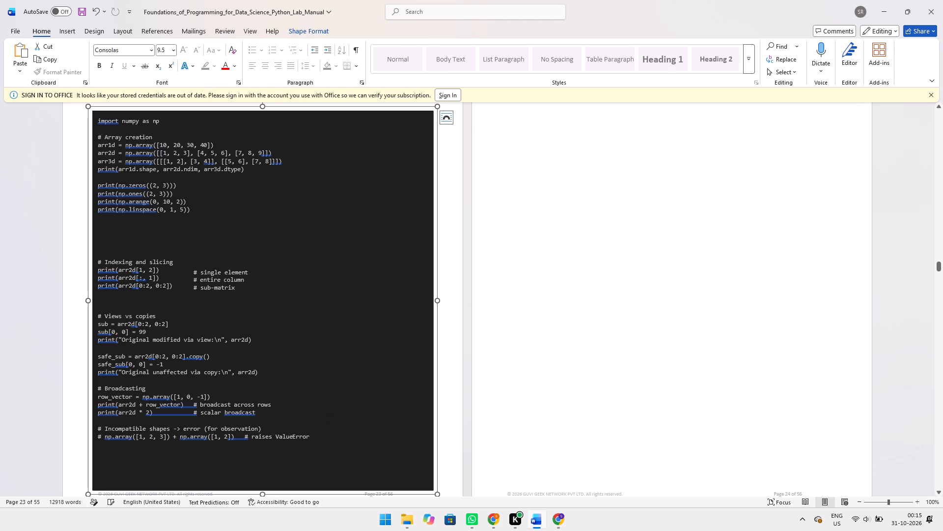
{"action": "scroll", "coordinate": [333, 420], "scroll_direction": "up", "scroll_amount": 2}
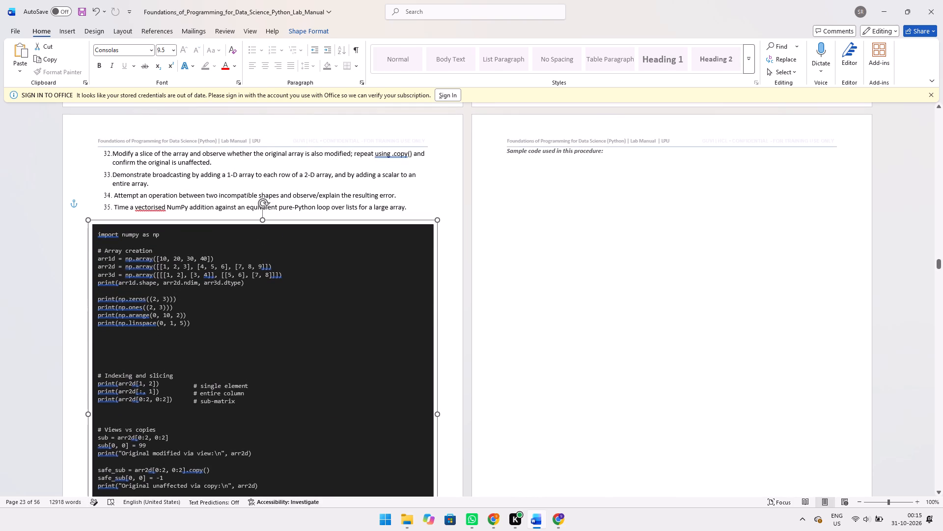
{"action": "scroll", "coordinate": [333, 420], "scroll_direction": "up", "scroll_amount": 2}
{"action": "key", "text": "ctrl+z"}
Stretch Practical 5's whole sample code block downward so its bottom edge ends just above the footer of page 23.
{"action": "scroll", "coordinate": [363, 413], "scroll_direction": "down", "scroll_amount": 3}
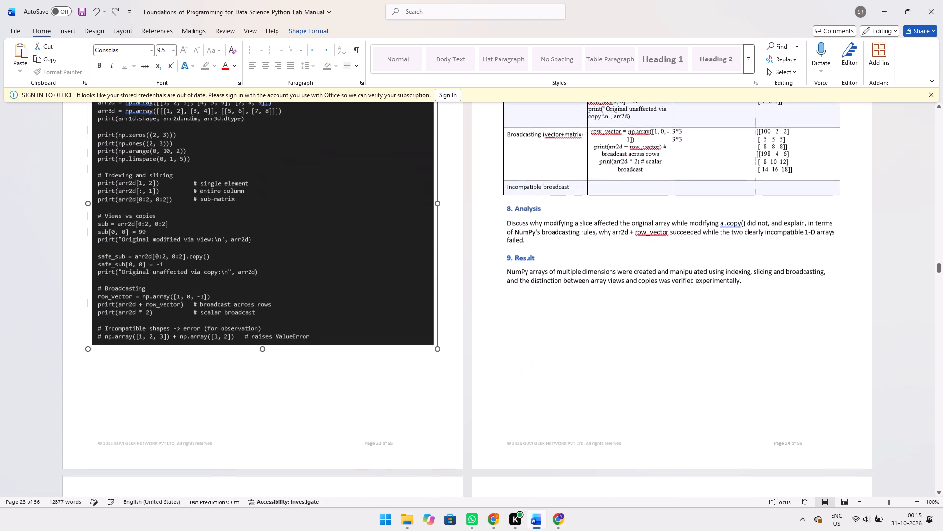
{"action": "scroll", "coordinate": [363, 413], "scroll_direction": "down", "scroll_amount": 2}
{"action": "left_click_drag", "start_coordinate": [262, 289], "coordinate": [263, 299]}
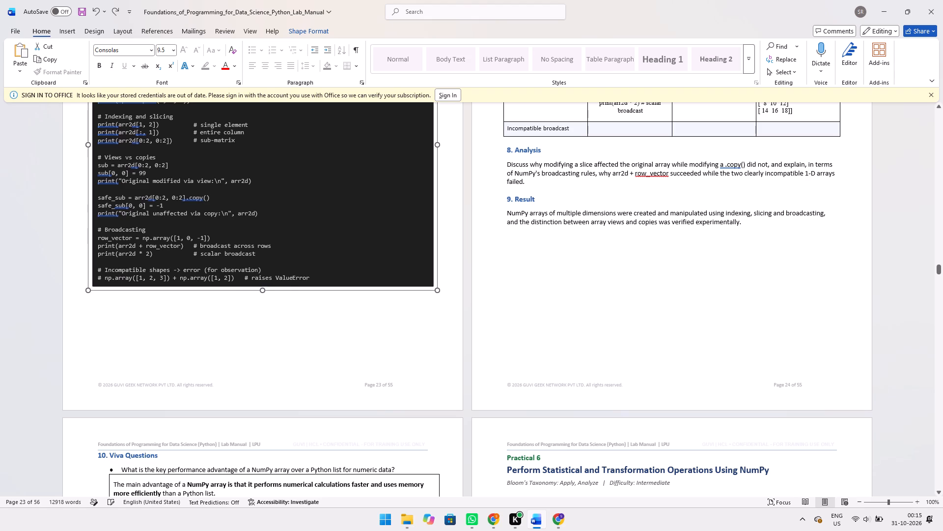
{"action": "left_click_drag", "start_coordinate": [263, 299], "coordinate": [263, 348]}
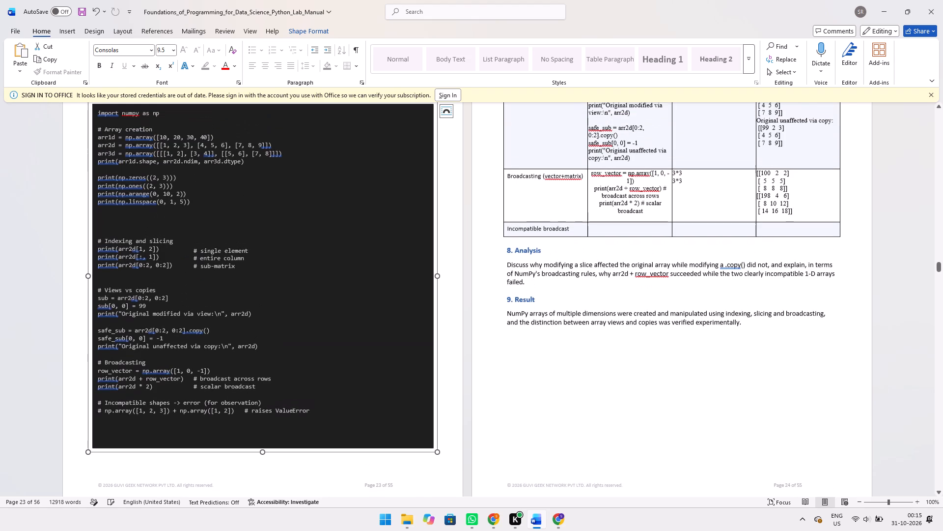
{"action": "scroll", "coordinate": [265, 307], "scroll_direction": "up", "scroll_amount": 1}
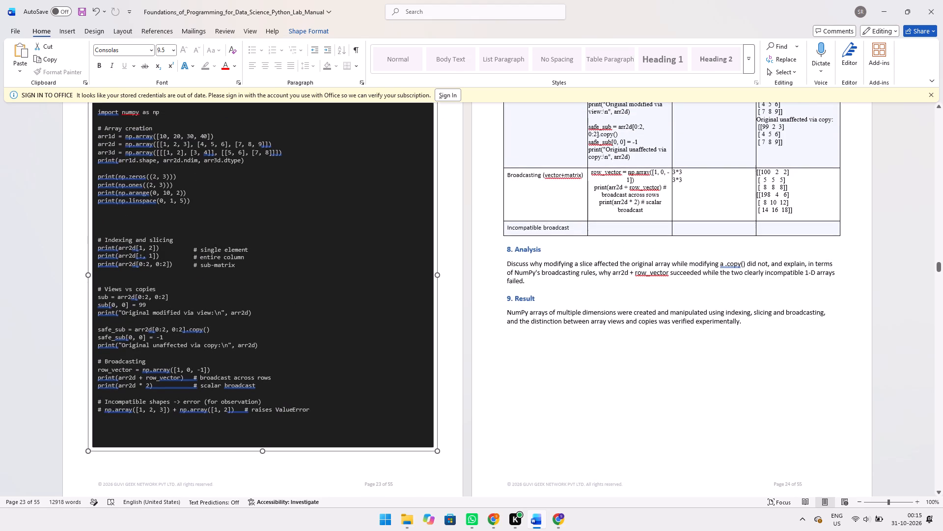
{"action": "scroll", "coordinate": [265, 307], "scroll_direction": "up", "scroll_amount": 1}
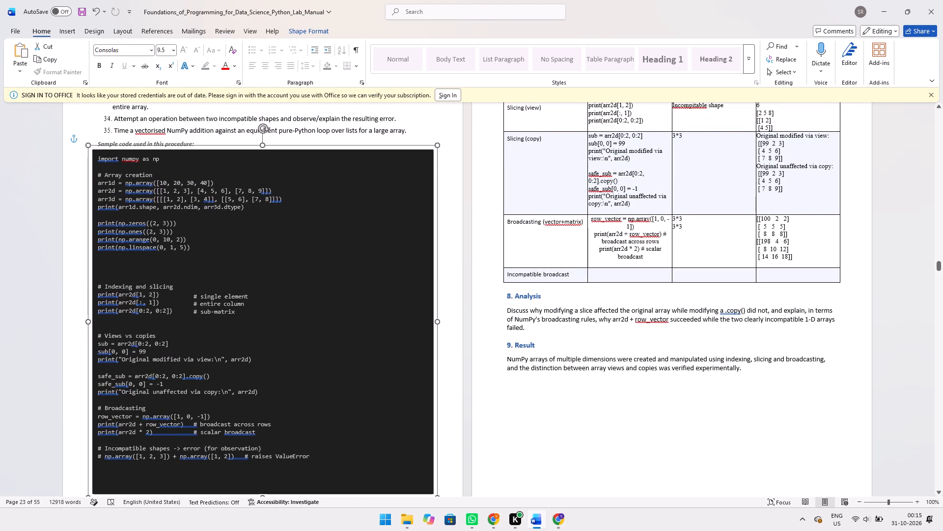
Stretch Practical 5's sample code block slightly further downward so its bottom edge sits directly above the footer text of page 23.
{"action": "scroll", "coordinate": [255, 396], "scroll_direction": "down", "scroll_amount": 2}
{"action": "left_click_drag", "start_coordinate": [260, 403], "coordinate": [264, 407]}
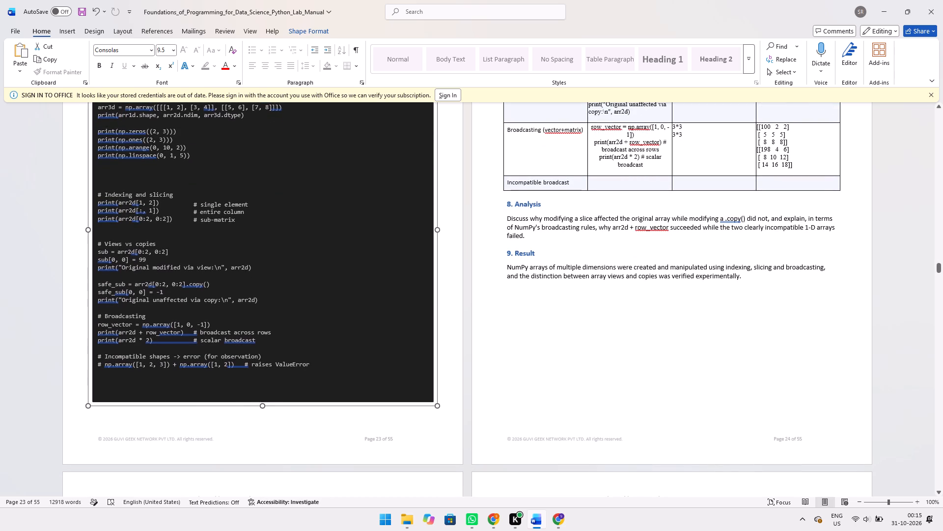
{"action": "left_click_drag", "start_coordinate": [264, 407], "coordinate": [268, 421]}
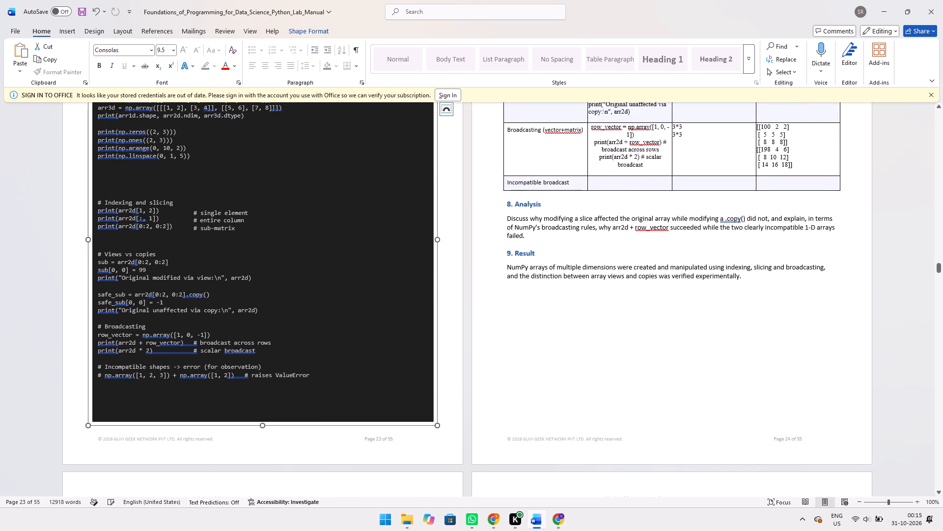
Add an "Output:" line below print(np.linspace(0, 1, 5)), paste the copied array creation output there, and check back with the Colab notebook.
{"action": "scroll", "coordinate": [281, 313], "scroll_direction": "up", "scroll_amount": 3}
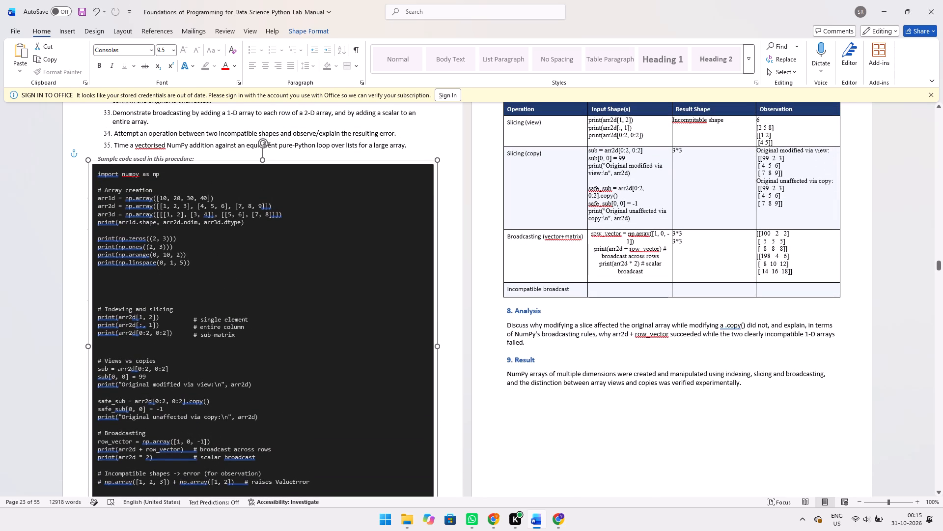
{"action": "left_click", "coordinate": [194, 264]}
{"action": "key", "text": "Return"}
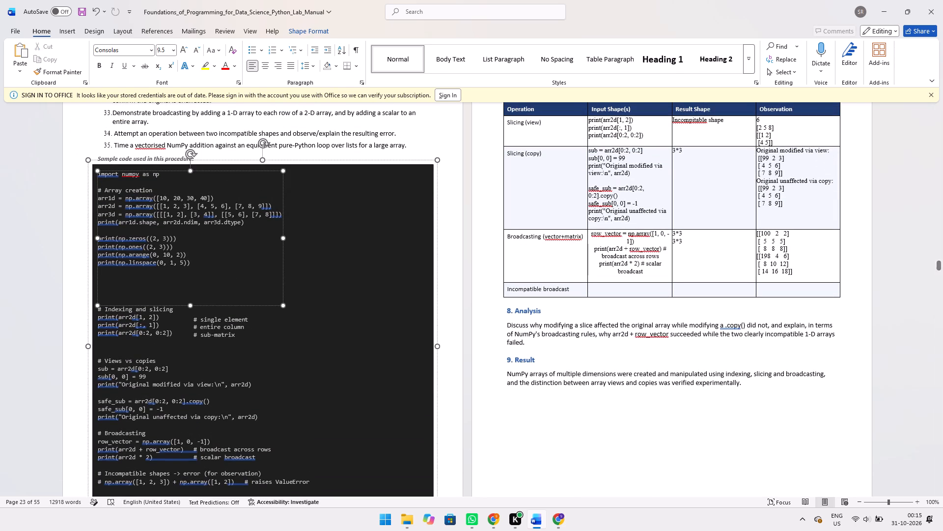
{"action": "type", "text": "Ou"}
{"action": "type", "text": "tput"}
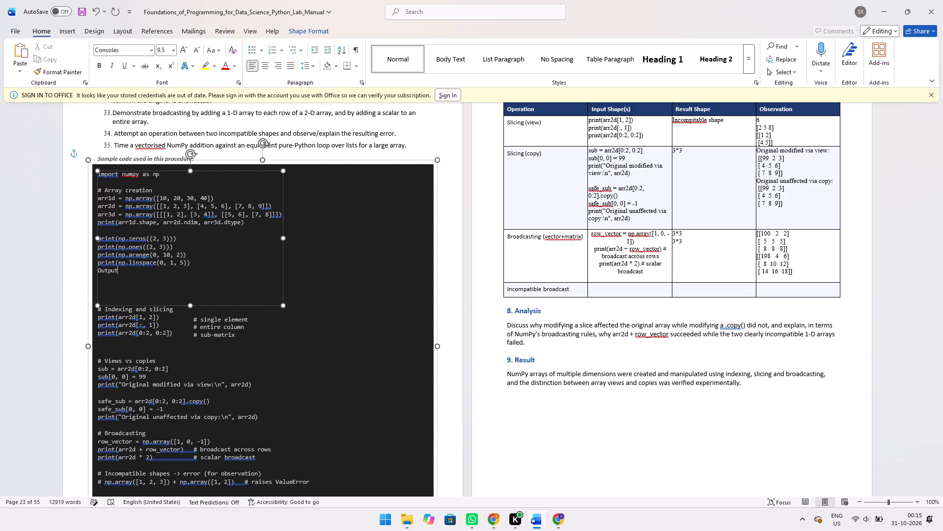
{"action": "type", "text": ":"}
{"action": "key", "text": "space"}
{"action": "key", "text": "ctrl+v"}
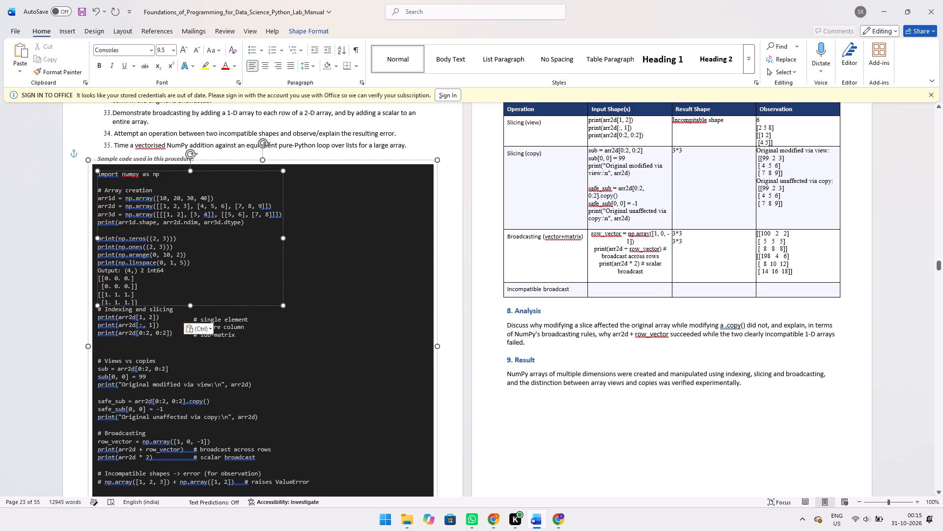
{"action": "left_click", "coordinate": [559, 523]}
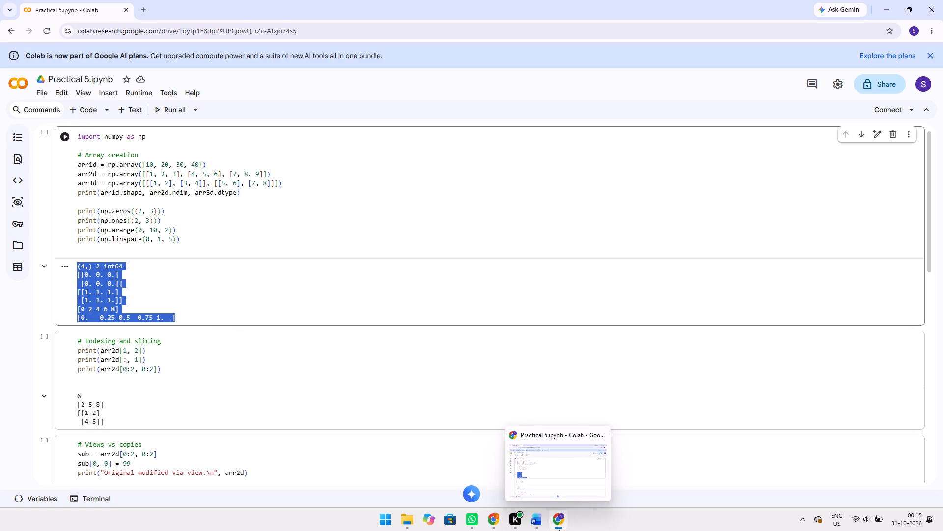
{"action": "left_click", "coordinate": [534, 524]}
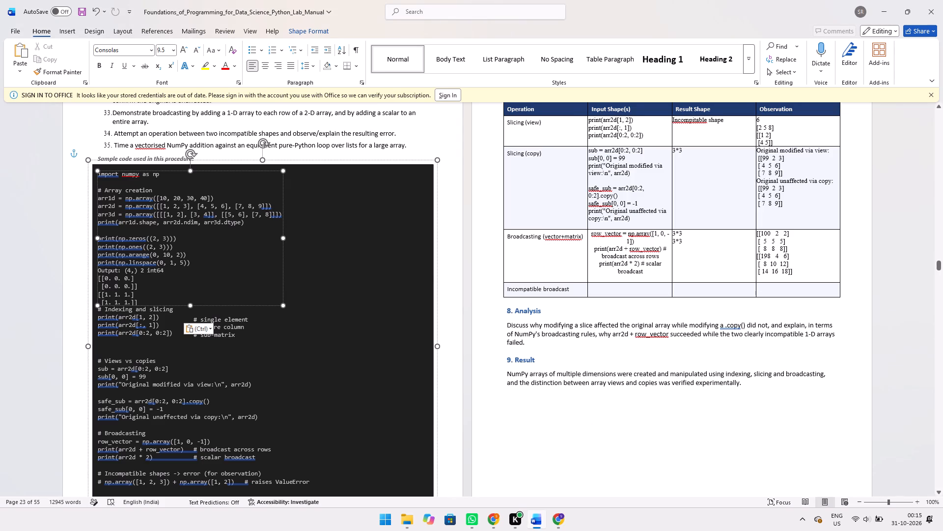
Shift the Indexing and slicing code slightly down and extend the array creation text box a little into the freed space.
{"action": "left_click_drag", "start_coordinate": [191, 306], "coordinate": [191, 316]}
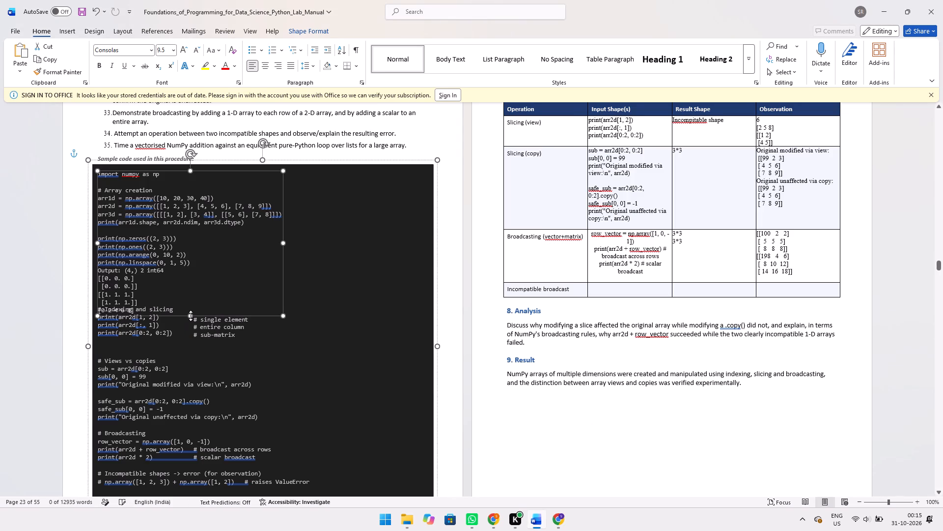
{"action": "left_click_drag", "start_coordinate": [191, 316], "coordinate": [190, 305]}
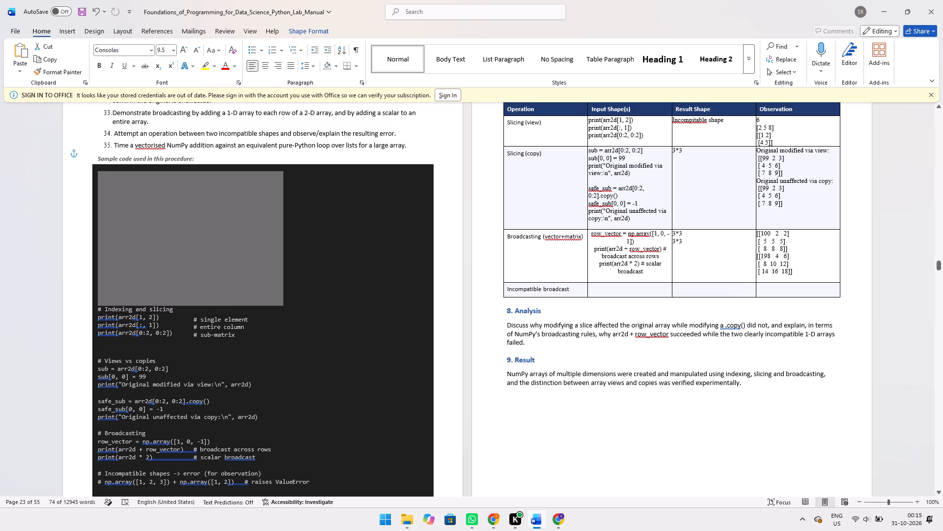
{"action": "left_click", "coordinate": [136, 311]}
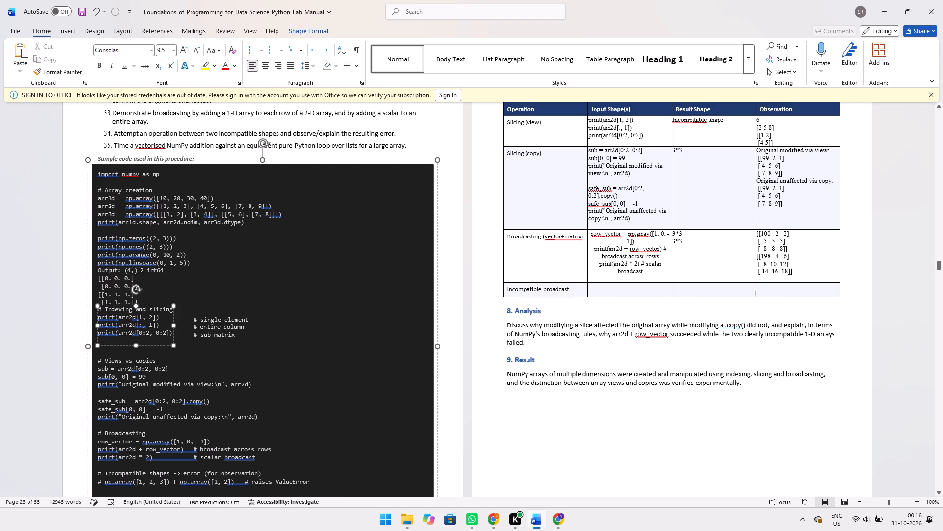
{"action": "left_click_drag", "start_coordinate": [127, 305], "coordinate": [127, 311]}
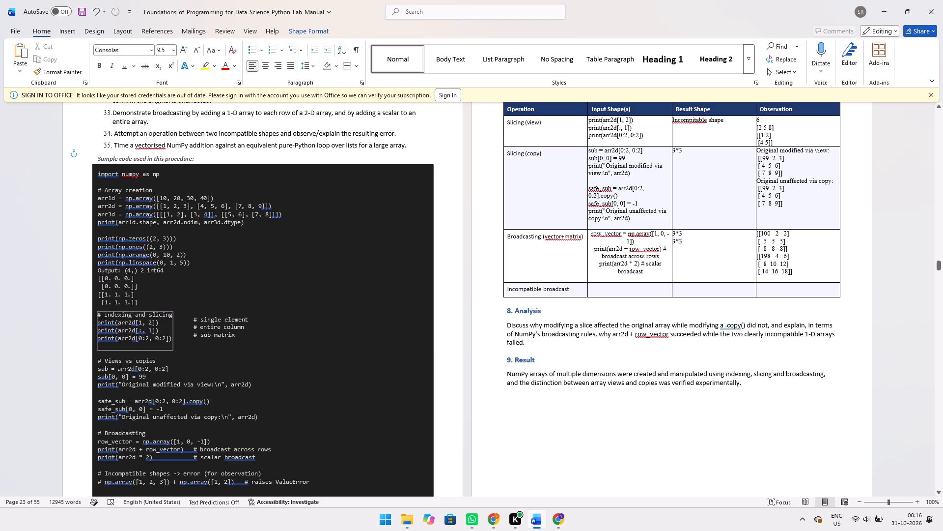
{"action": "left_click", "coordinate": [122, 297]}
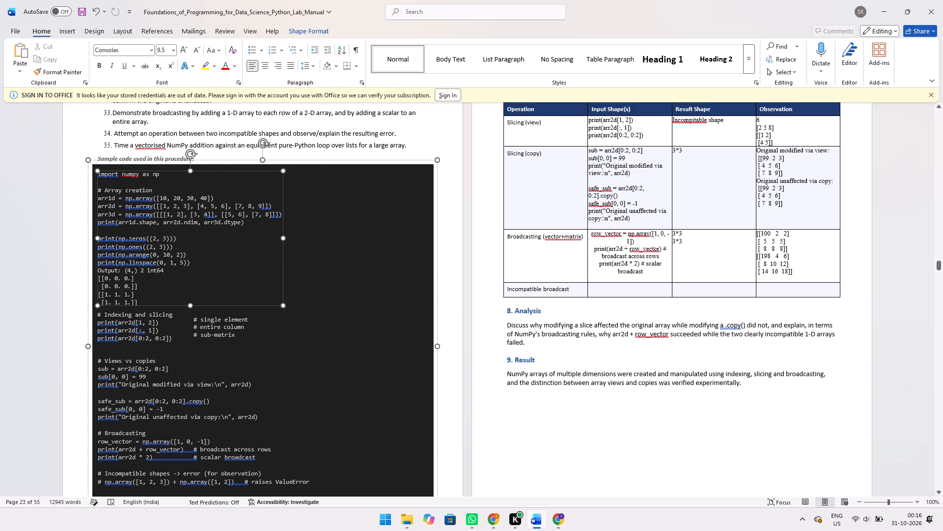
{"action": "left_click", "coordinate": [191, 306]}
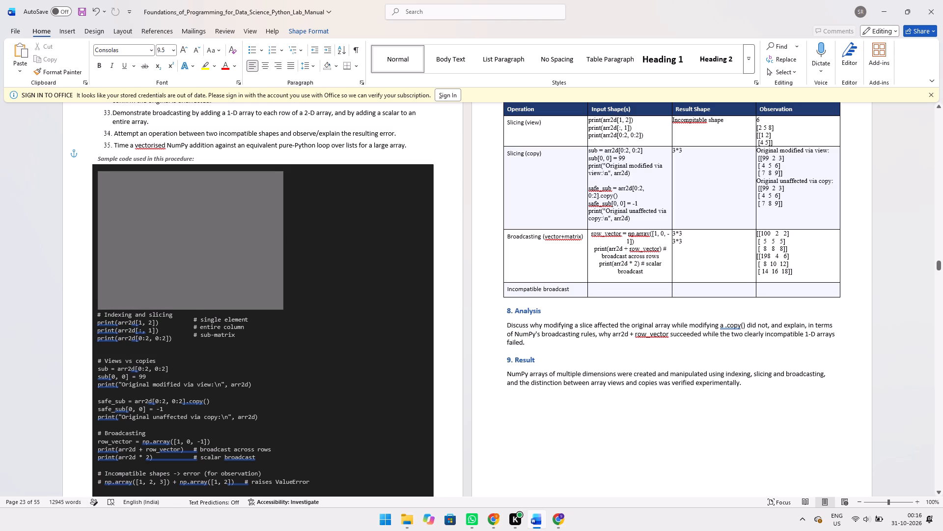
Move the Indexing and slicing code and its separate inline comments further down to free space under the array creation output.
{"action": "left_click", "coordinate": [159, 316]}
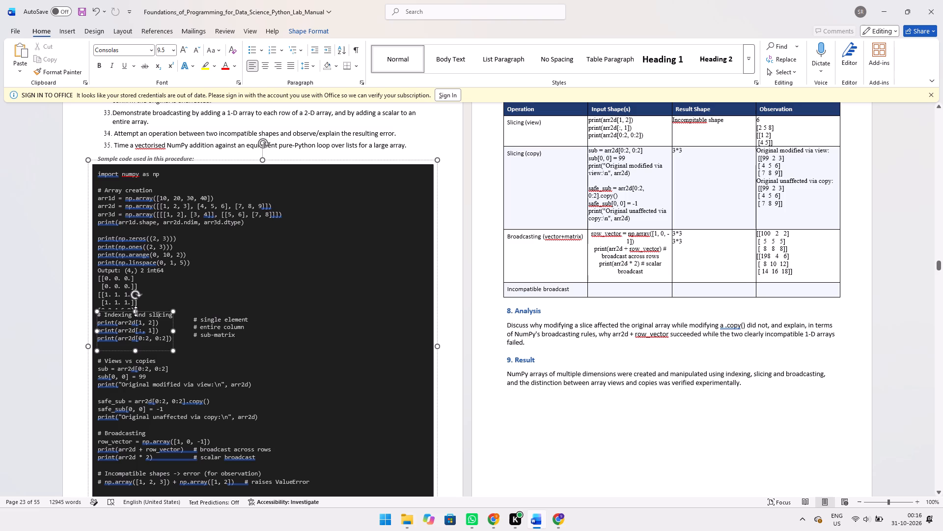
{"action": "left_click", "coordinate": [136, 311]}
{"action": "left_click_drag", "start_coordinate": [131, 311], "coordinate": [131, 320]}
{"action": "left_click", "coordinate": [156, 287]}
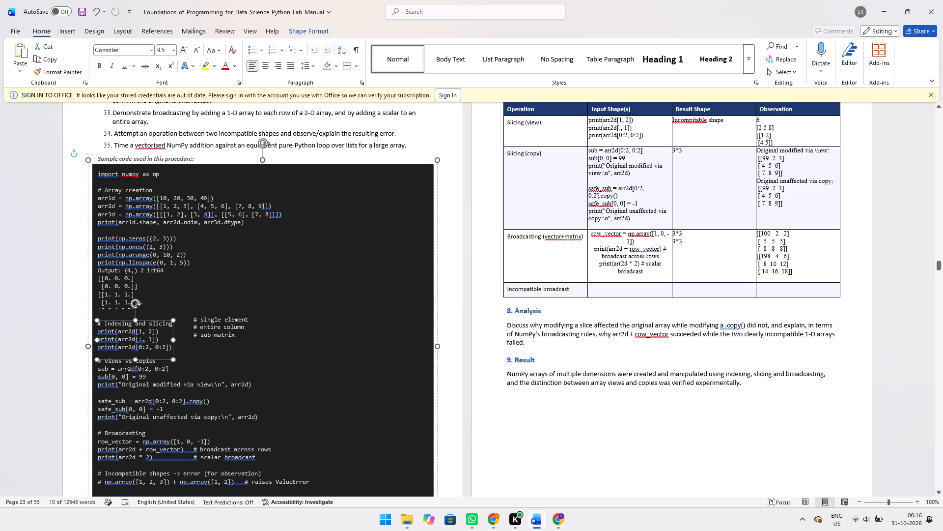
{"action": "left_click", "coordinate": [205, 321]}
{"action": "left_click_drag", "start_coordinate": [216, 315], "coordinate": [215, 321]}
Extend the array creation text box downward to fit the pasted output through its last line, [0. 0.25 0.5 0.75 1.].
{"action": "left_click", "coordinate": [185, 287]}
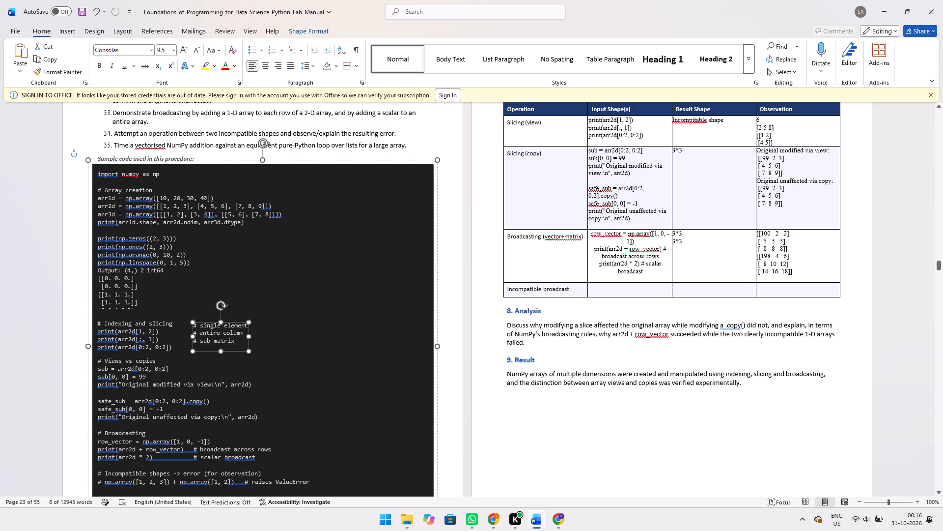
{"action": "left_click_drag", "start_coordinate": [191, 308], "coordinate": [190, 321]}
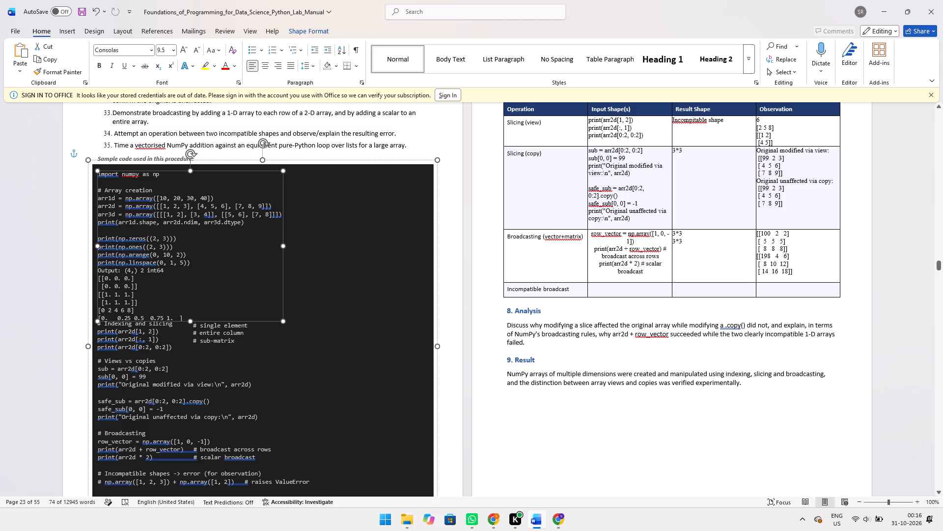
Nudge the Indexing and slicing code down to clear the last line of the array creation output, just above the Views vs copies comment.
{"action": "left_click", "coordinate": [132, 331]}
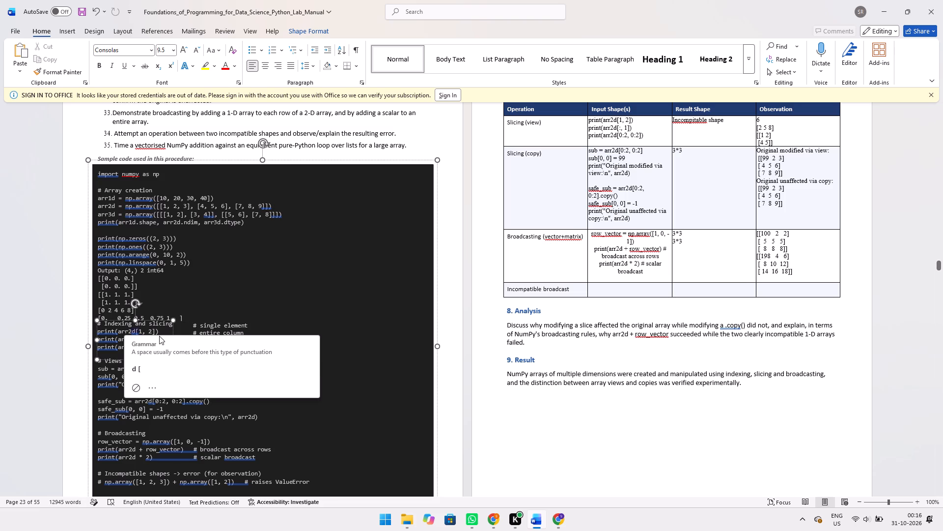
{"action": "left_click", "coordinate": [260, 310]}
{"action": "left_click", "coordinate": [141, 335]}
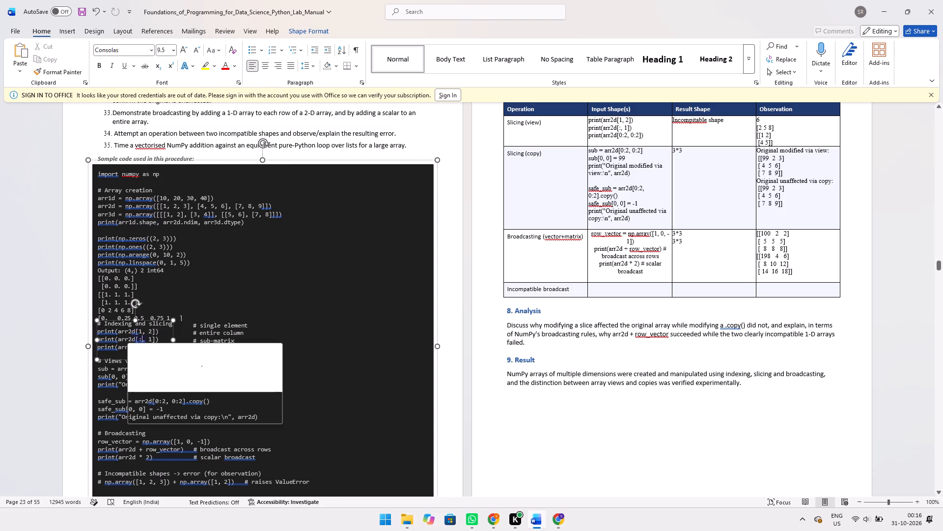
{"action": "left_click", "coordinate": [112, 331]}
{"action": "left_click", "coordinate": [127, 328]}
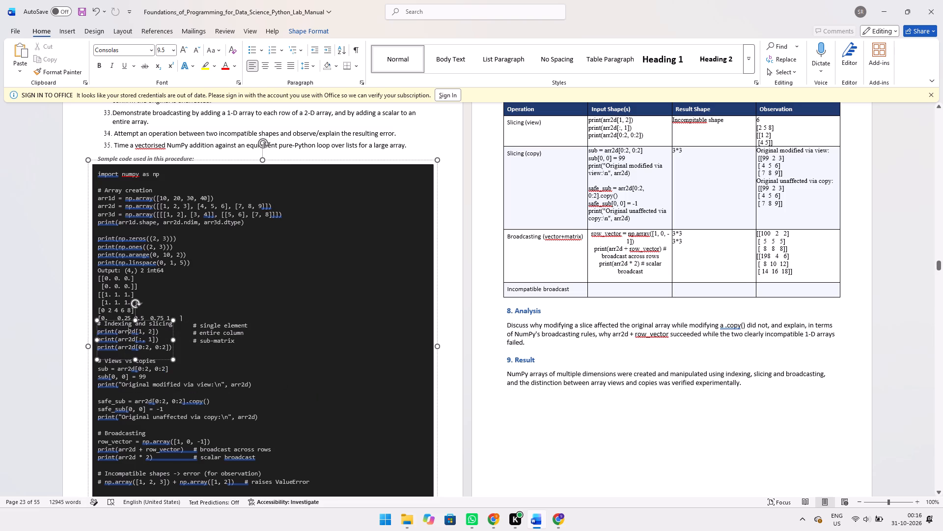
{"action": "left_click_drag", "start_coordinate": [126, 319], "coordinate": [126, 322]}
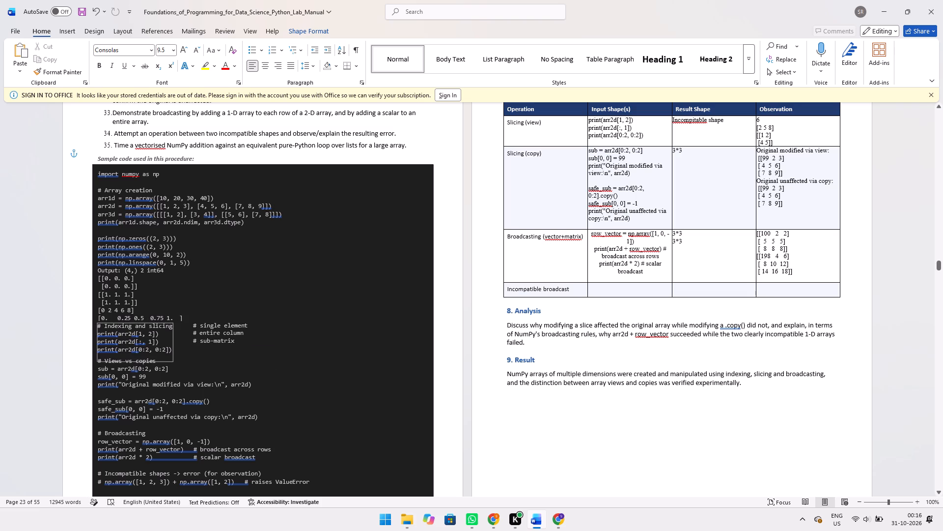
{"action": "left_click_drag", "start_coordinate": [126, 322], "coordinate": [126, 324]}
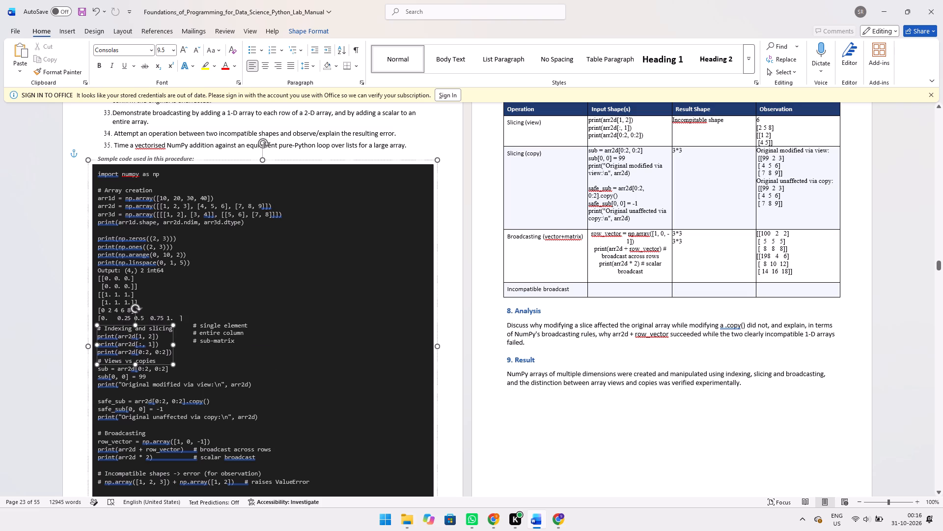
Move the "# single element", "# entire column" and "# sub-matrix" comments down to line up with the Indexing and slicing print lines.
{"action": "left_click", "coordinate": [196, 329]}
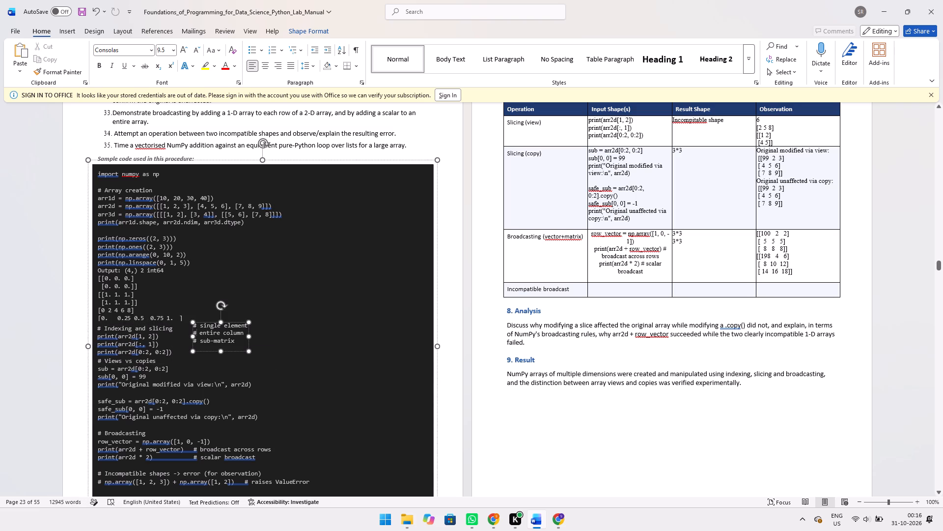
{"action": "left_click_drag", "start_coordinate": [214, 321], "coordinate": [214, 326]}
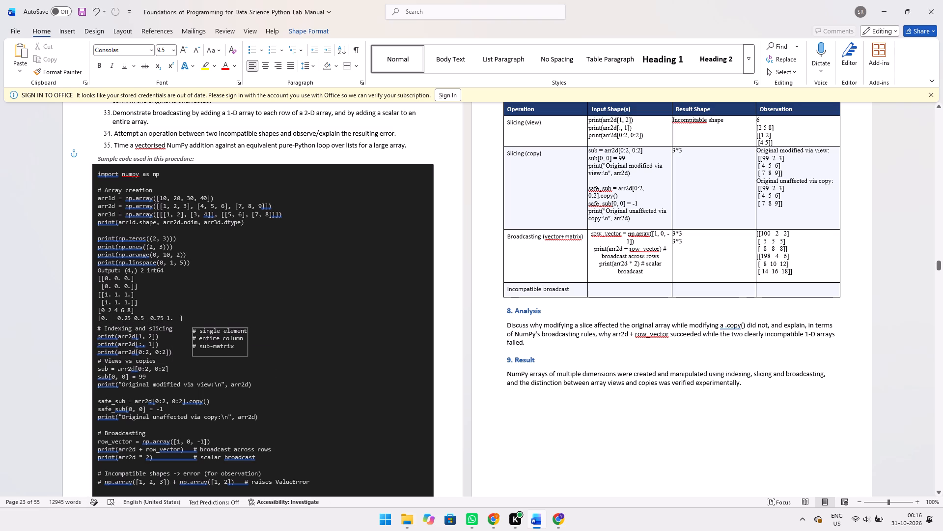
{"action": "left_click_drag", "start_coordinate": [214, 326], "coordinate": [214, 325]}
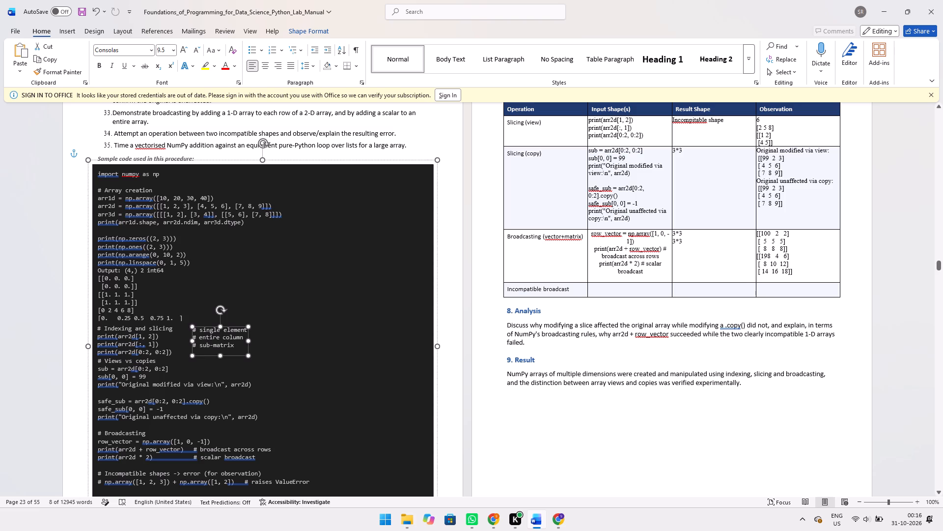
Set the font color of the array creation output, from "Output:" through its last line, to the light cream theme color.
{"action": "left_click_drag", "start_coordinate": [98, 271], "coordinate": [185, 318]}
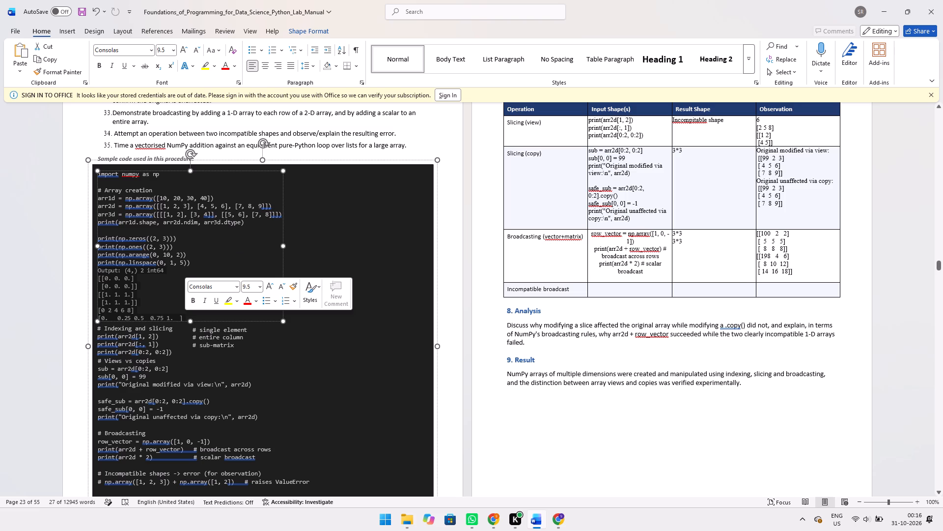
{"action": "left_click", "coordinate": [234, 69]}
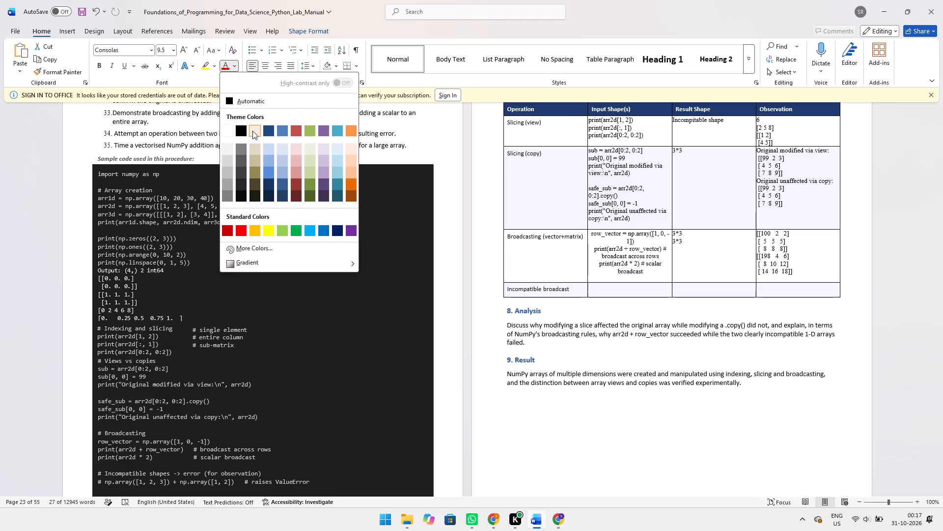
{"action": "left_click", "coordinate": [252, 131]}
{"action": "left_click", "coordinate": [332, 289]}
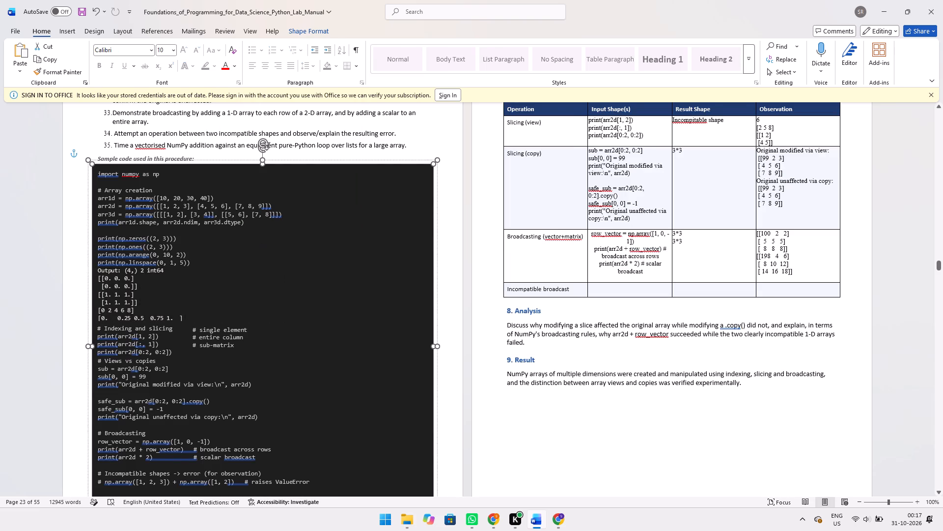
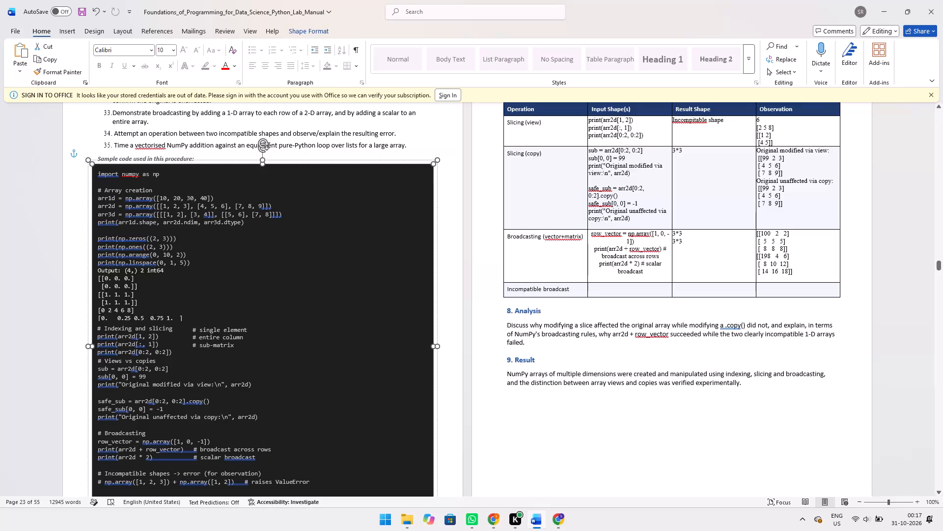
Extend the array creation text box slightly downward so its last output line, [0. 0.25 0.5 0.75 1.], fits in full.
{"action": "scroll", "coordinate": [175, 344], "scroll_direction": "down", "scroll_amount": 2}
{"action": "left_click", "coordinate": [149, 223]}
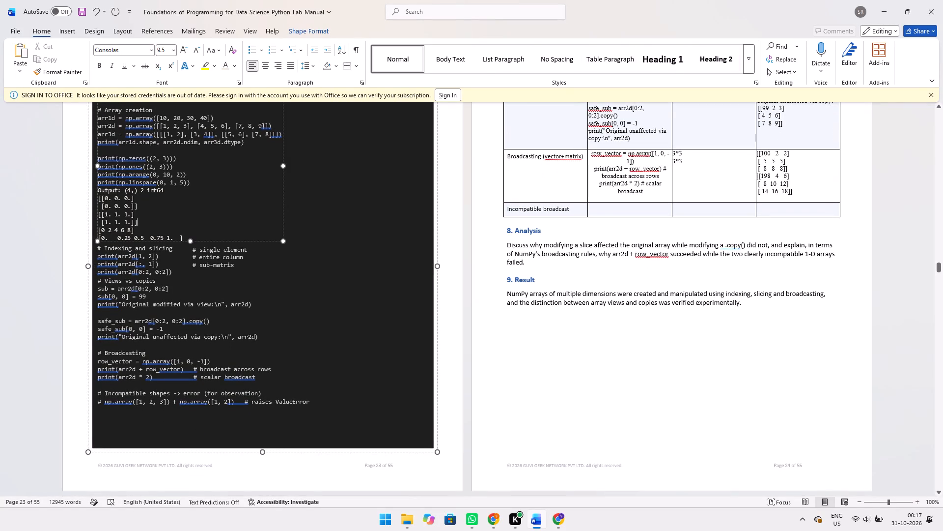
{"action": "left_click", "coordinate": [191, 243]}
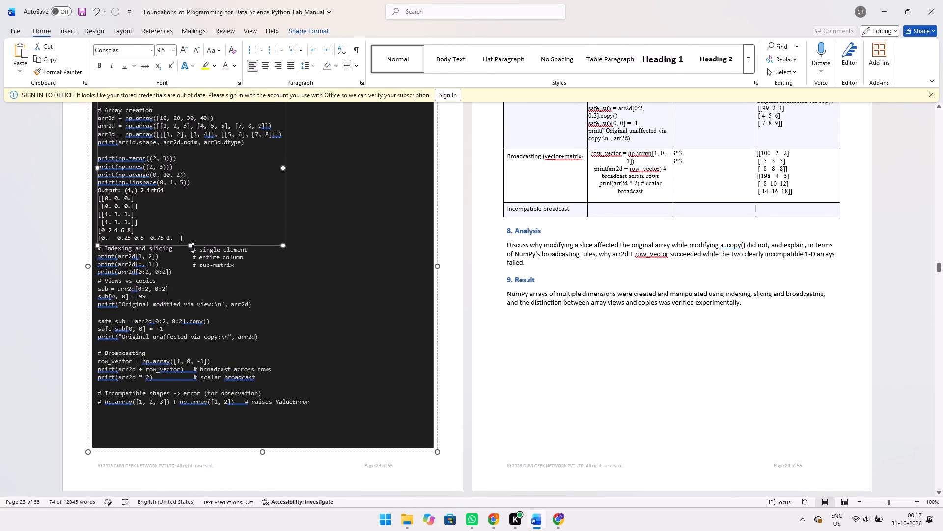
Switch to the Practical 5 Colab notebook and copy the whole Indexing and slicing output, from 6 through [4 5]].
{"action": "left_click", "coordinate": [135, 262]}
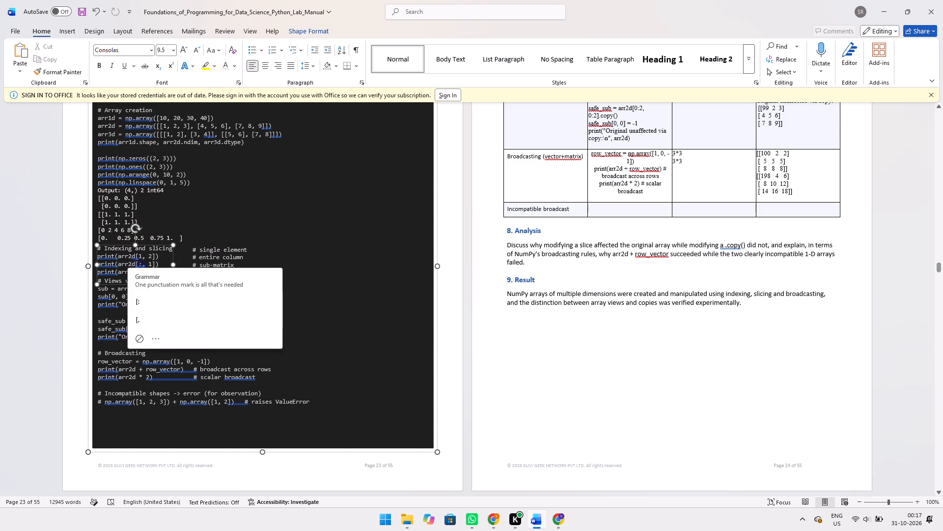
{"action": "left_click", "coordinate": [561, 524]}
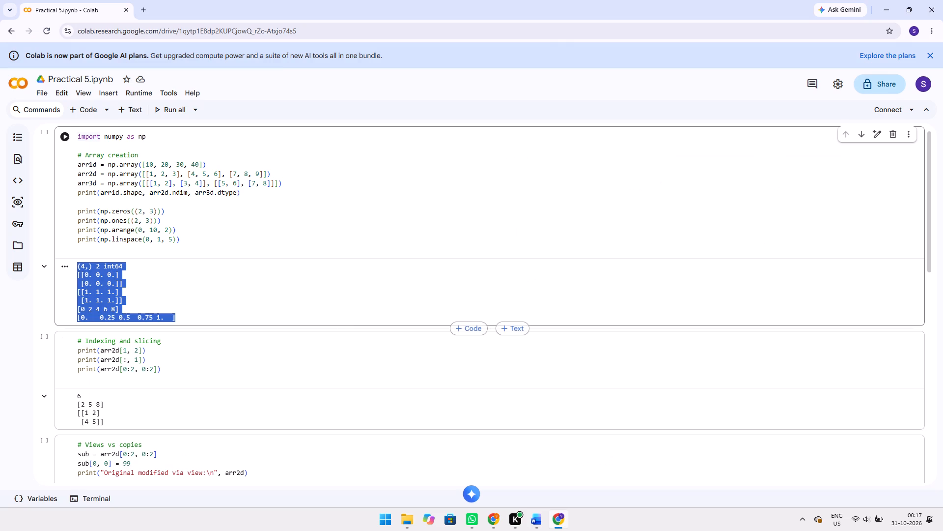
{"action": "left_click", "coordinate": [274, 359]}
{"action": "scroll", "coordinate": [274, 359], "scroll_direction": "down", "scroll_amount": 2}
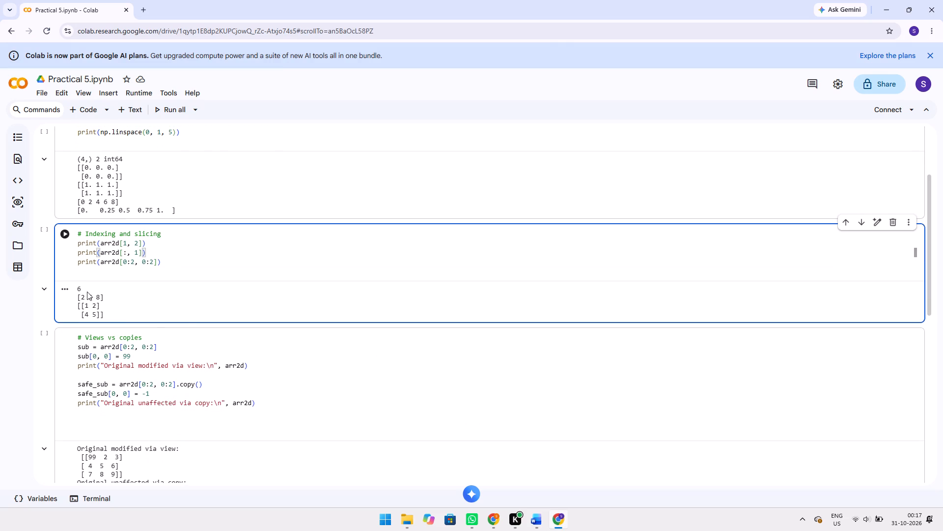
{"action": "left_click_drag", "start_coordinate": [76, 288], "coordinate": [112, 312]}
{"action": "key", "text": "ctrl+c"}
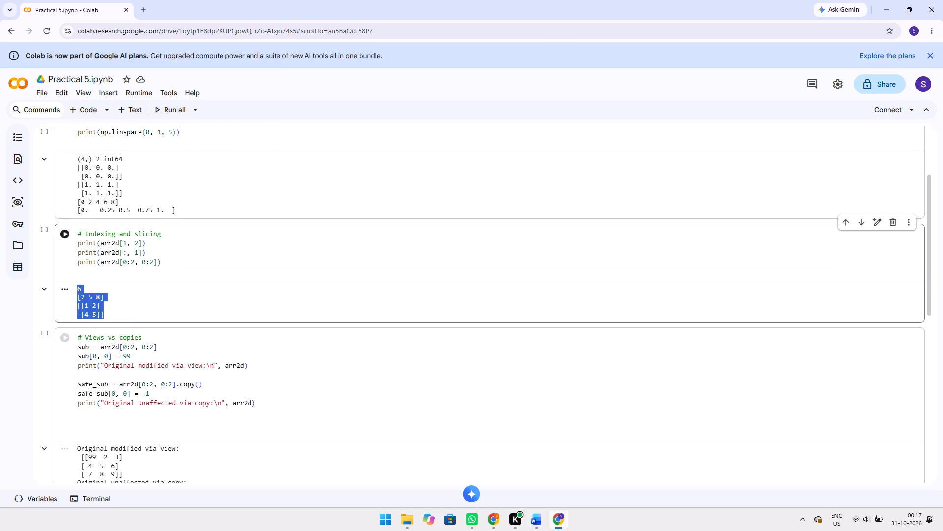
Return to the Word lab manual and insert a Simple Text Box on the sample code page.
{"action": "left_click", "coordinate": [539, 523]}
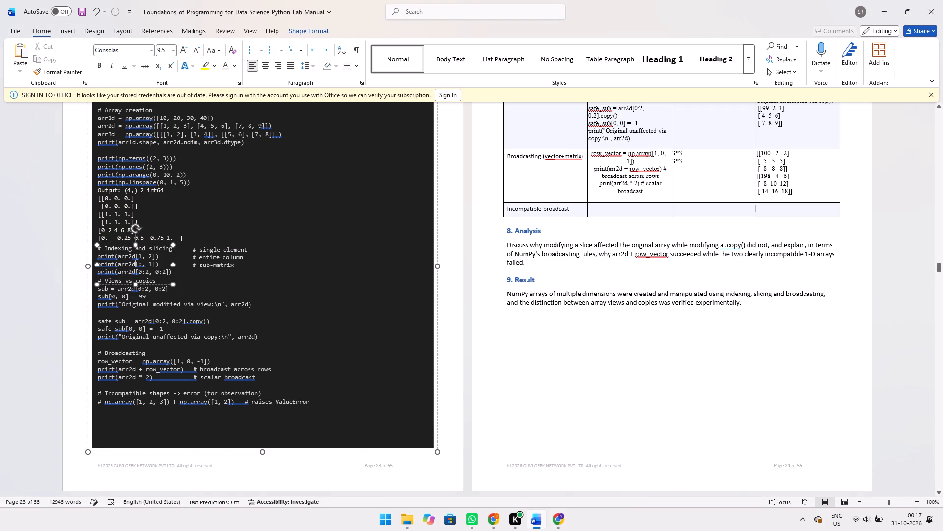
{"action": "left_click", "coordinate": [143, 295]}
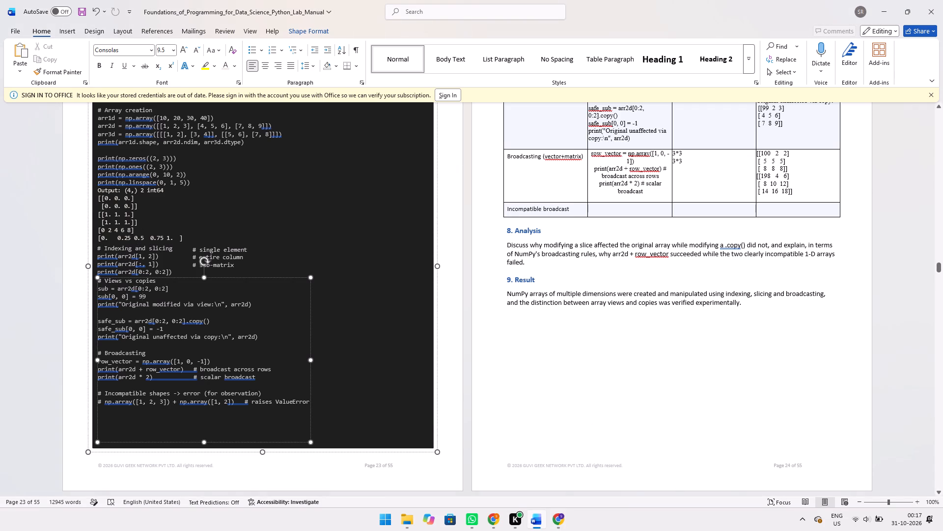
{"action": "left_click", "coordinate": [266, 259]}
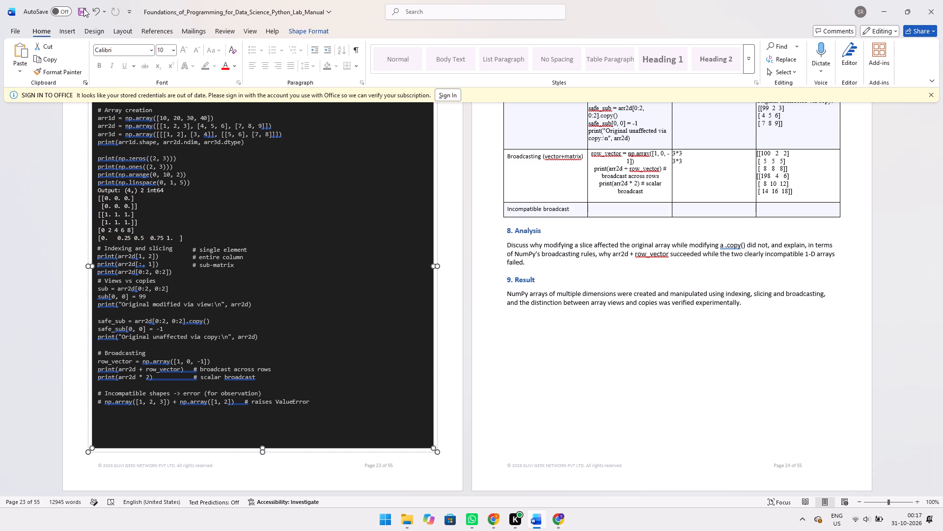
{"action": "left_click", "coordinate": [69, 28]}
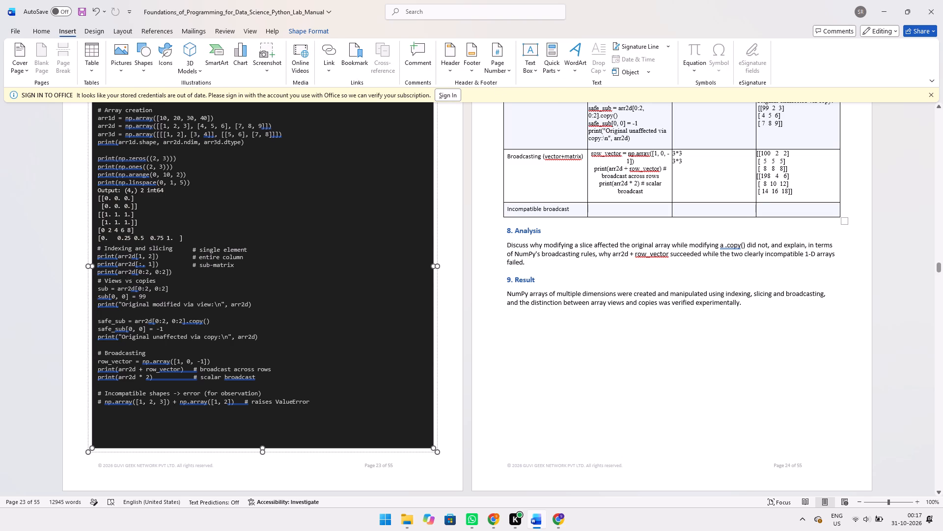
{"action": "left_click", "coordinate": [527, 53]}
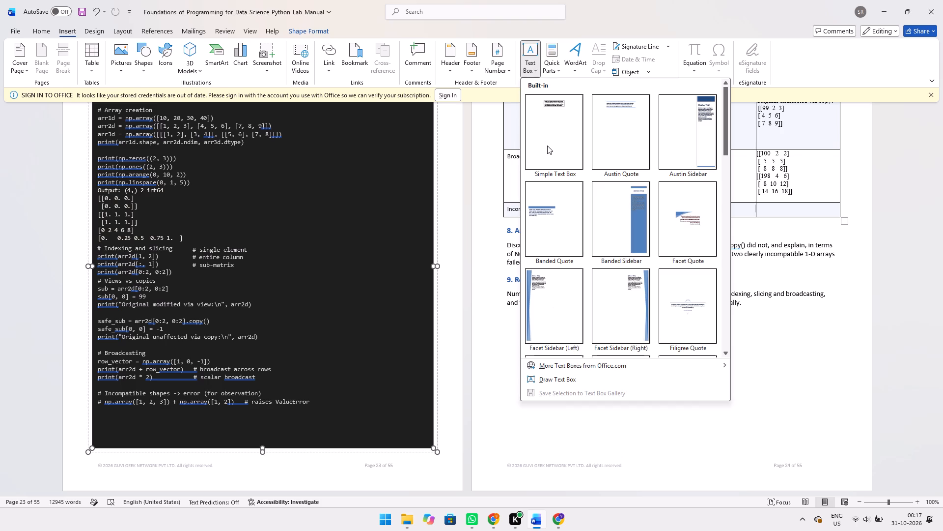
{"action": "left_click", "coordinate": [553, 117]}
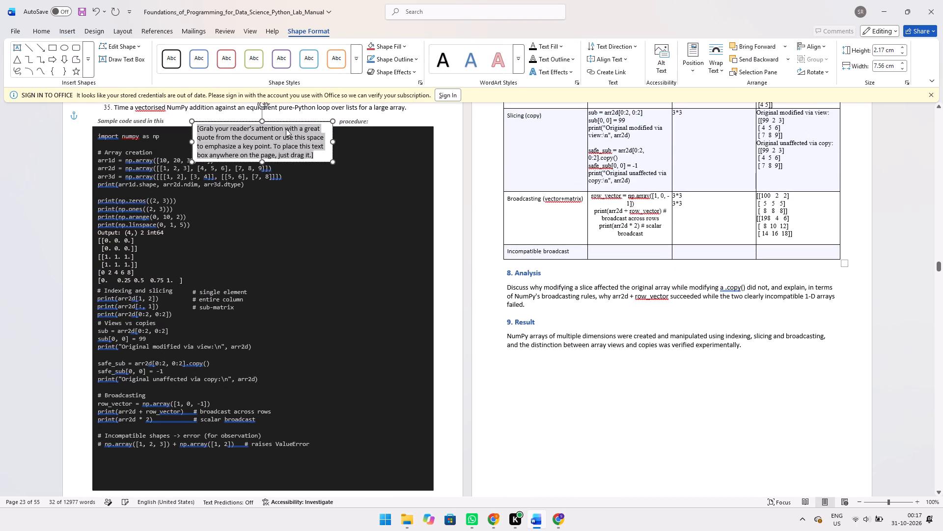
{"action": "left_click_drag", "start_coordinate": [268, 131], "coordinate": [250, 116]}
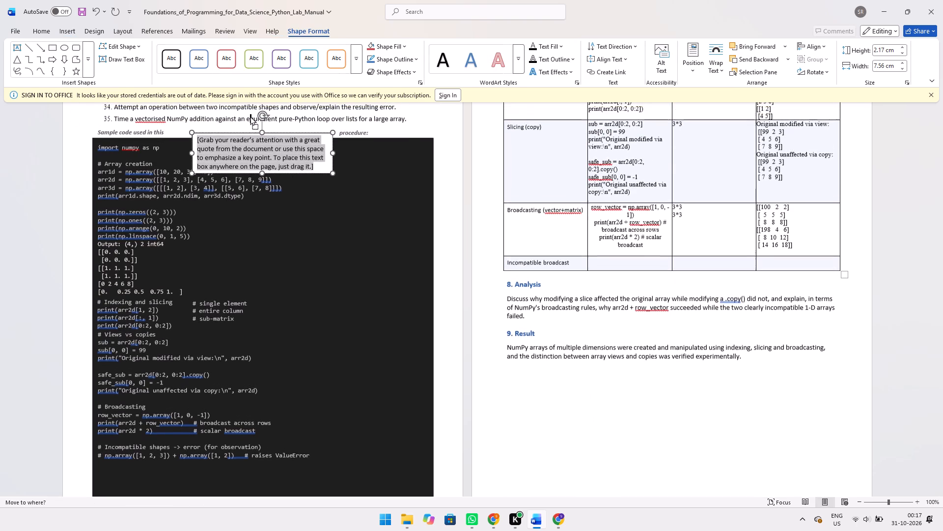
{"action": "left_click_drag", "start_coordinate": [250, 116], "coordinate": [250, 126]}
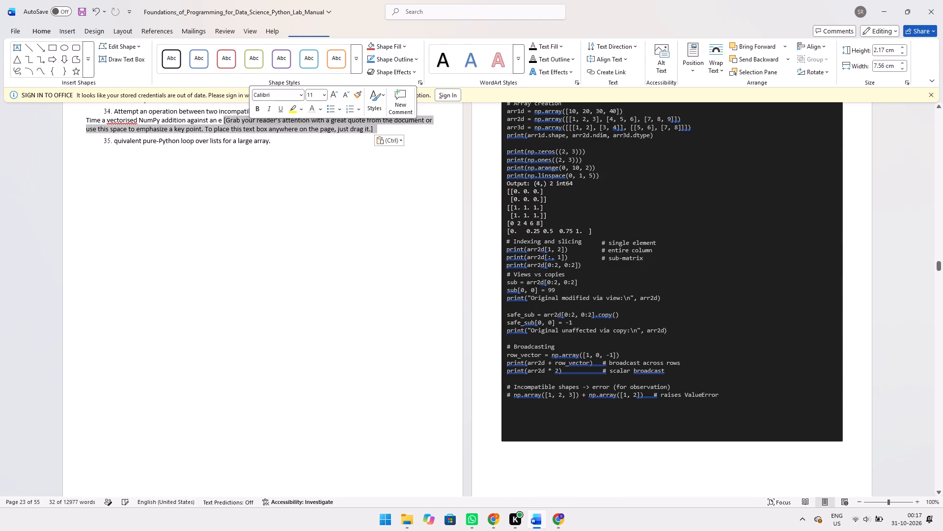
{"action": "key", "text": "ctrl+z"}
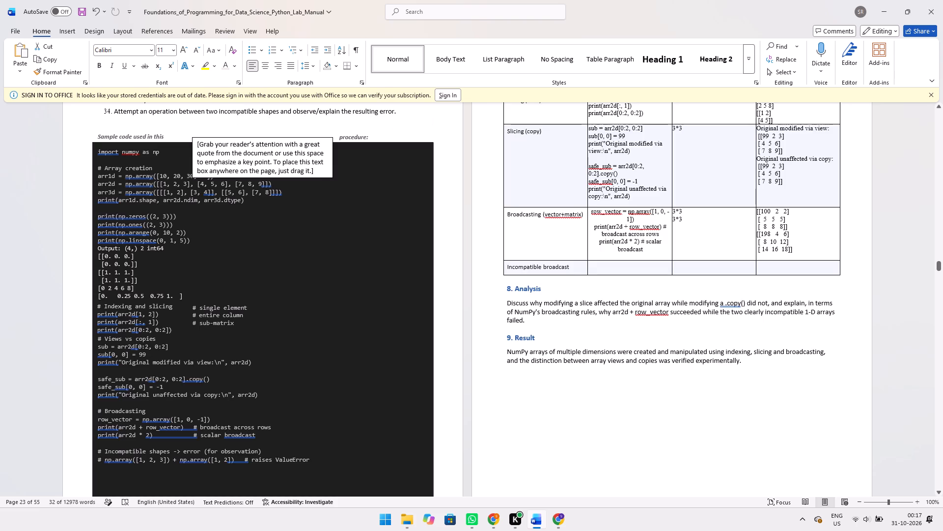
Move the new text box onto the dark code block, just right of the "# single element" and "# entire column" comments.
{"action": "left_click_drag", "start_coordinate": [251, 136], "coordinate": [260, 147]}
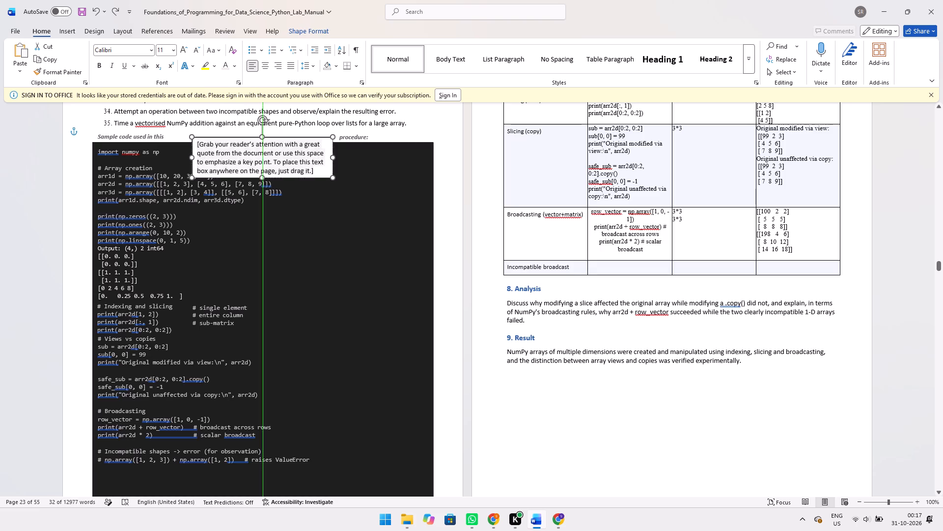
{"action": "left_click_drag", "start_coordinate": [260, 147], "coordinate": [325, 305]}
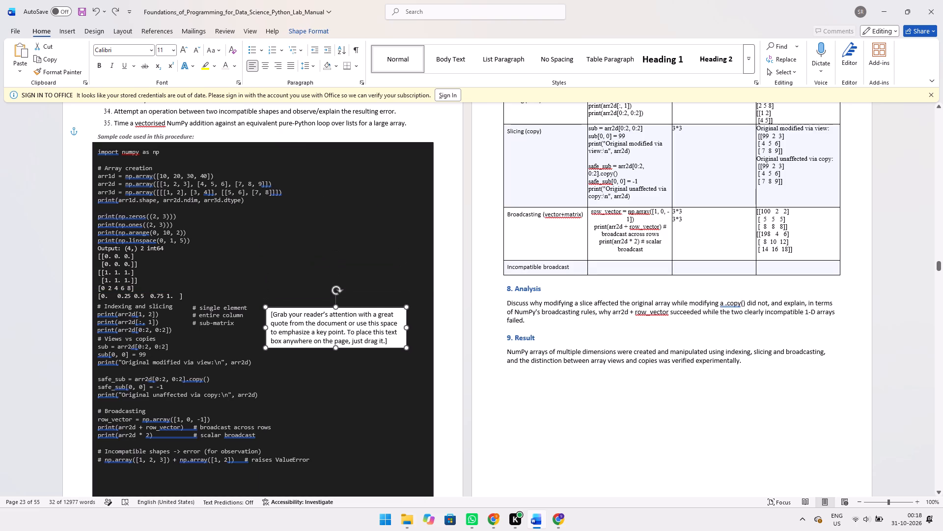
{"action": "left_click_drag", "start_coordinate": [325, 305], "coordinate": [326, 296]}
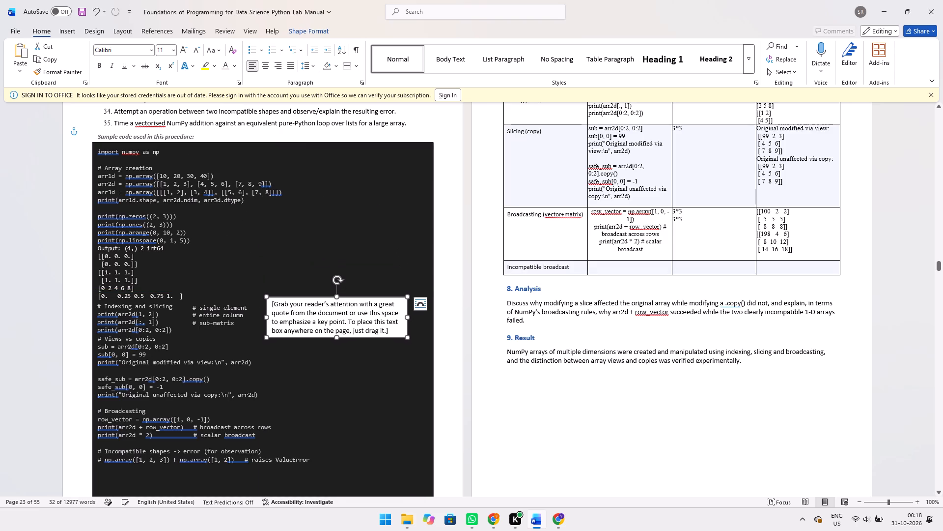
Select all the placeholder text in the new text box beside the Indexing and slicing comments.
{"action": "left_click_drag", "start_coordinate": [272, 304], "coordinate": [387, 330]}
Replace the selected placeholder text with "Output: " followed by the copied Indexing and slicing output, 6 through [4 5]].
{"action": "key", "text": "BackSpace"}
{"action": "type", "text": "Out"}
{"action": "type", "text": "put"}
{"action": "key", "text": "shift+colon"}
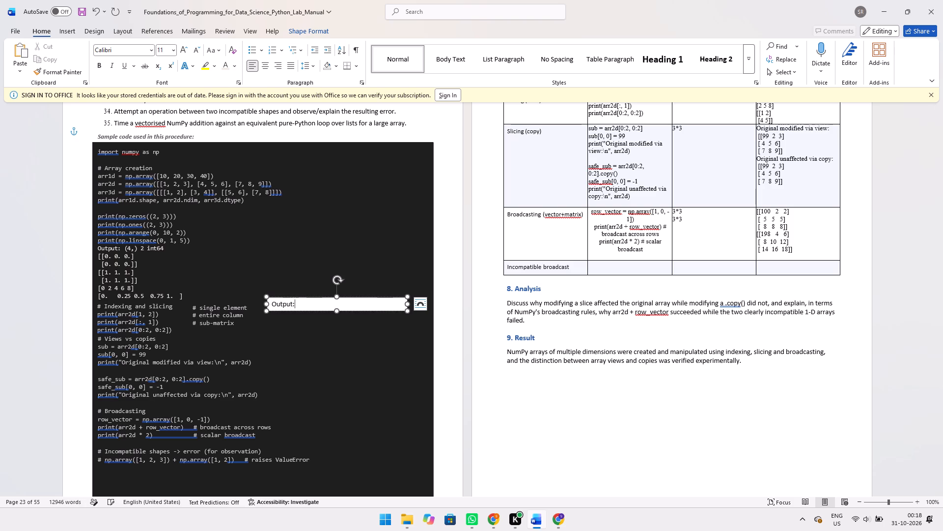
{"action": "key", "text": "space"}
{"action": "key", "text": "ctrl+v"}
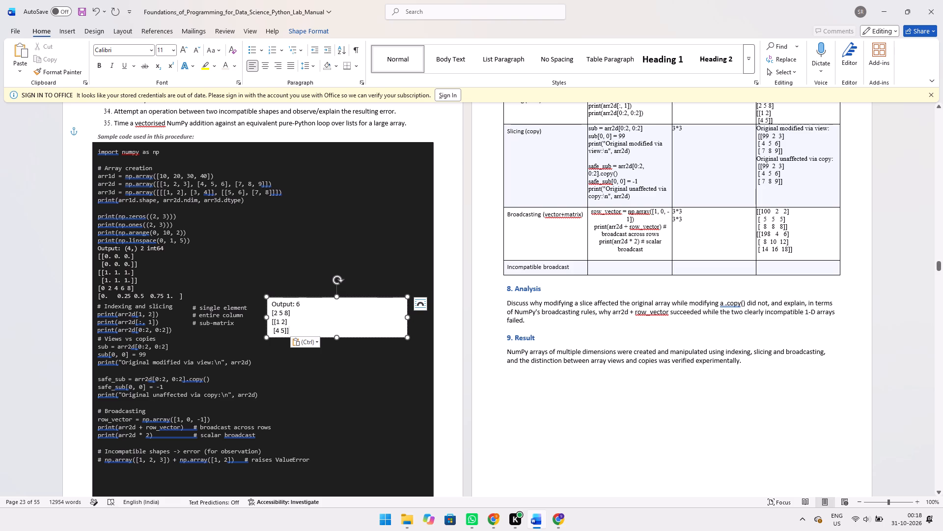
Nudge the output text box slightly down and left so it sits beside the Indexing and slicing code lines and comments.
{"action": "left_click_drag", "start_coordinate": [327, 296], "coordinate": [321, 305]}
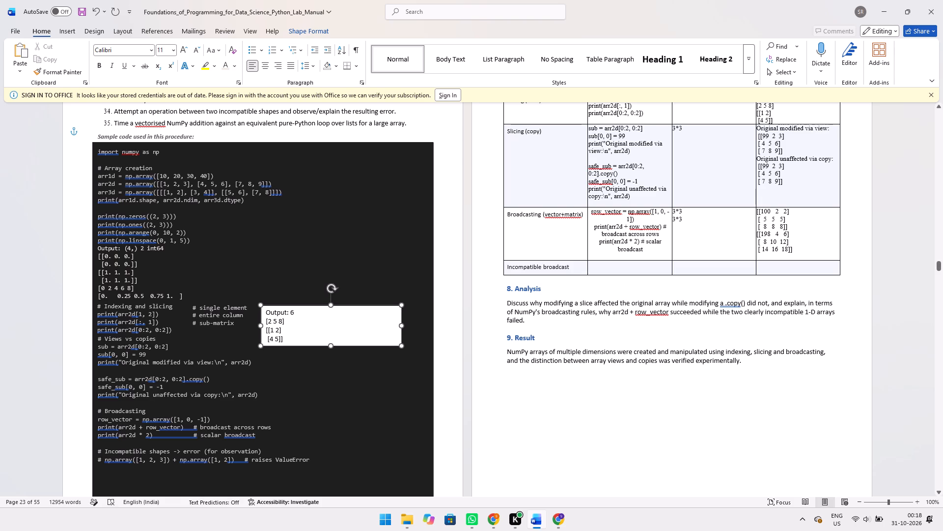
{"action": "left_click_drag", "start_coordinate": [321, 305], "coordinate": [323, 303]}
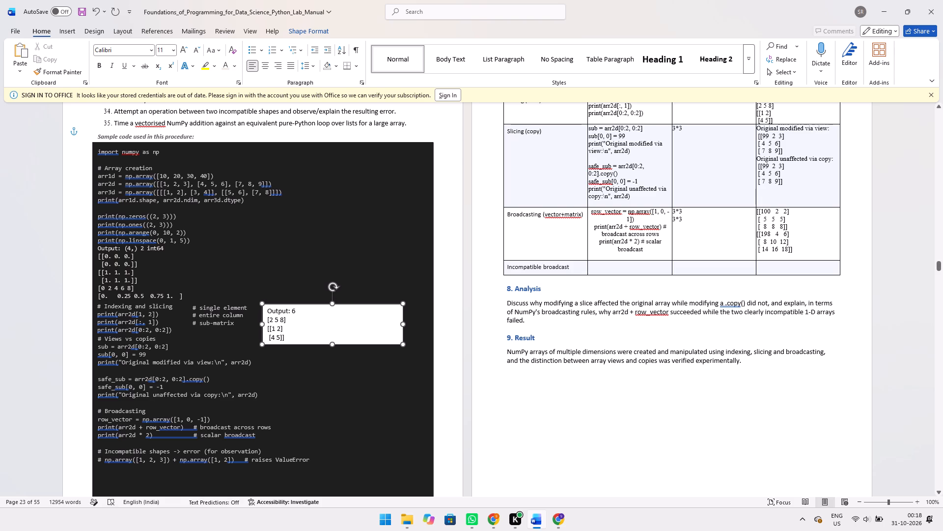
{"action": "left_click_drag", "start_coordinate": [323, 303], "coordinate": [323, 303]}
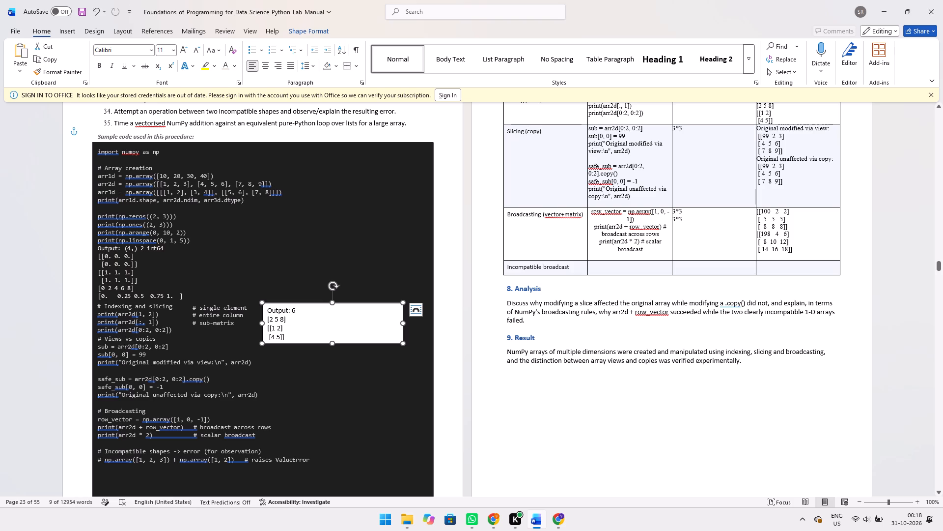
Check the Indexing and slicing cell in the Practical 5 Colab notebook against the manual, and return to the Word document.
{"action": "left_click", "coordinate": [563, 524]}
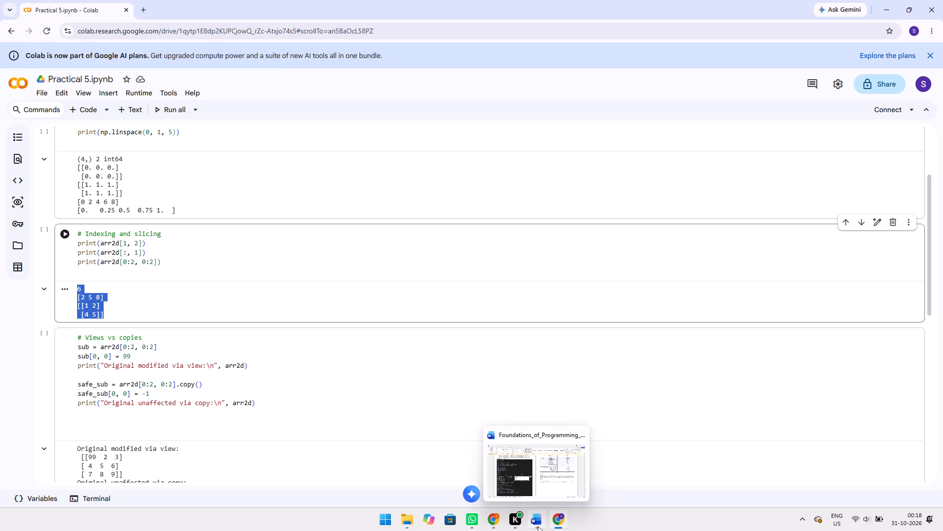
{"action": "left_click", "coordinate": [537, 526]}
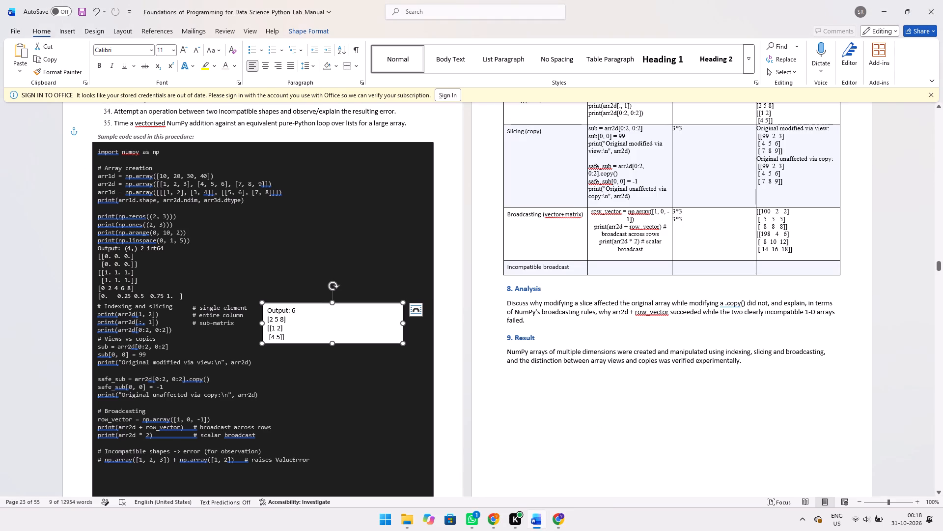
Place the text cursor at the end of the print(arr2d[:, 1]) line in the Indexing and slicing code box.
{"action": "left_click", "coordinate": [138, 320]}
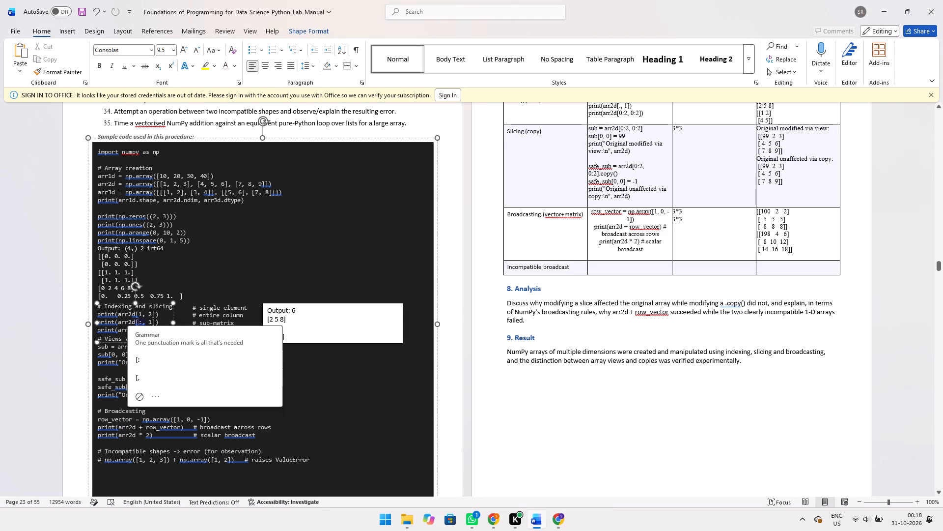
{"action": "left_click", "coordinate": [182, 316]}
{"action": "left_click", "coordinate": [168, 319]}
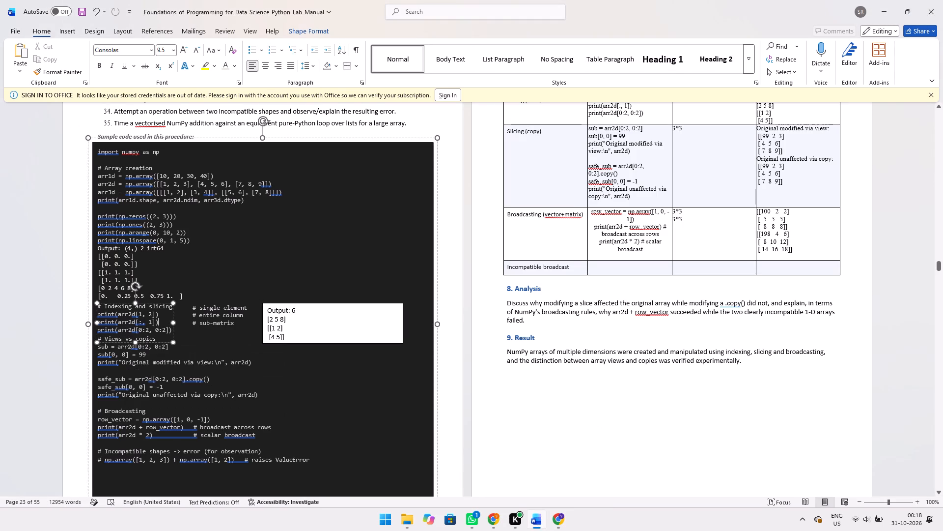
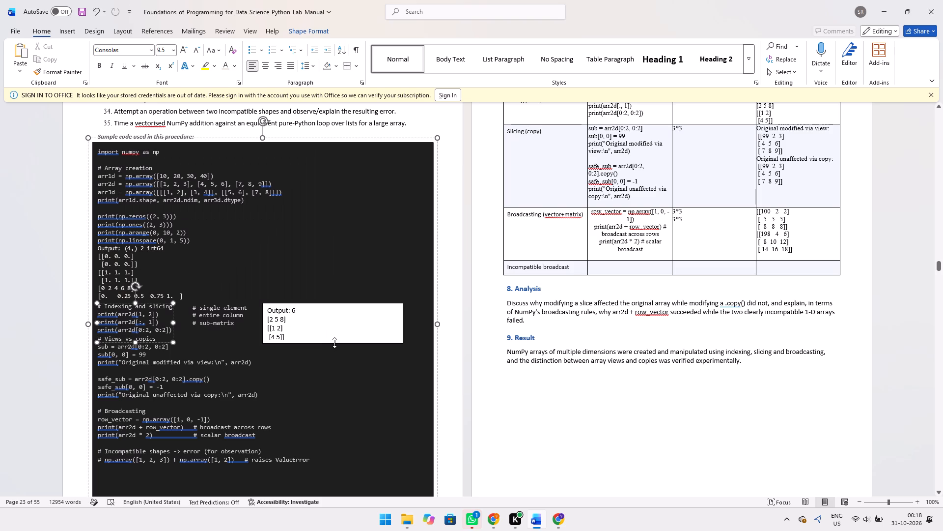
Try to select the white output text box beside the Indexing and slicing comments by its lower edge.
{"action": "left_click", "coordinate": [322, 339]}
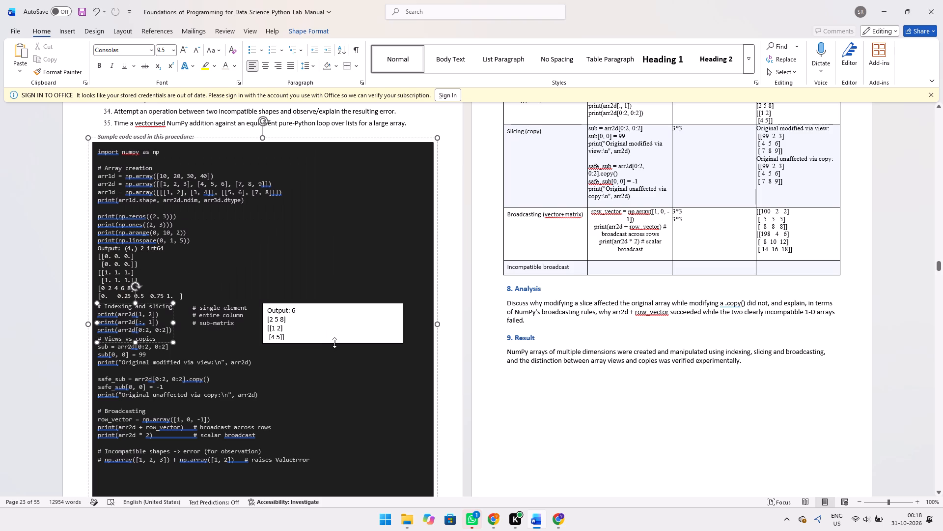
{"action": "left_click", "coordinate": [333, 344]}
Shift the code text box starting with "# Views vs copies" slightly down, leaving a small gap below the Indexing and slicing code.
{"action": "left_click", "coordinate": [169, 353]}
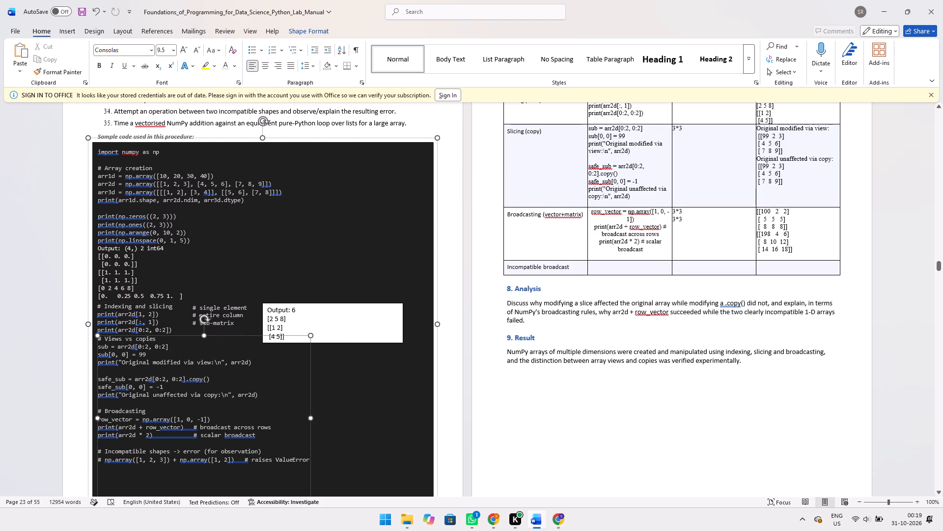
{"action": "left_click_drag", "start_coordinate": [194, 335], "coordinate": [194, 341]}
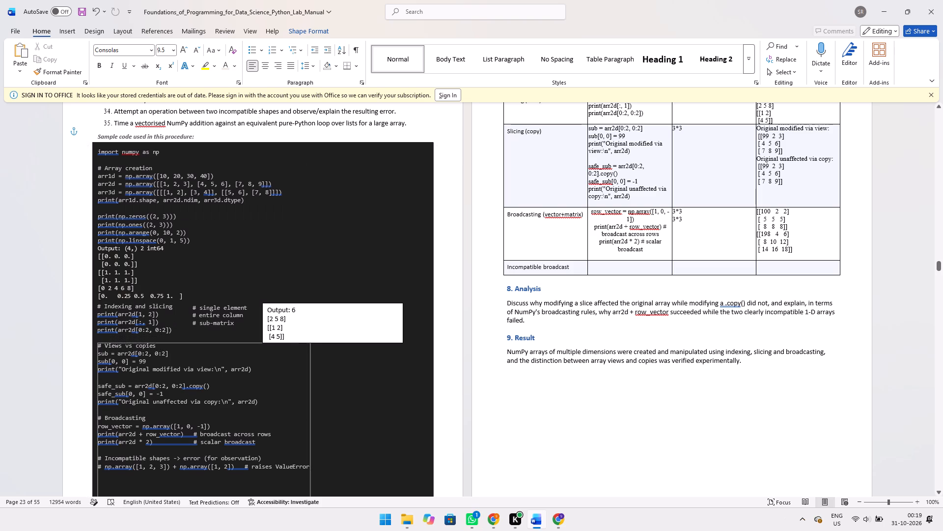
{"action": "left_click_drag", "start_coordinate": [194, 341], "coordinate": [194, 341]}
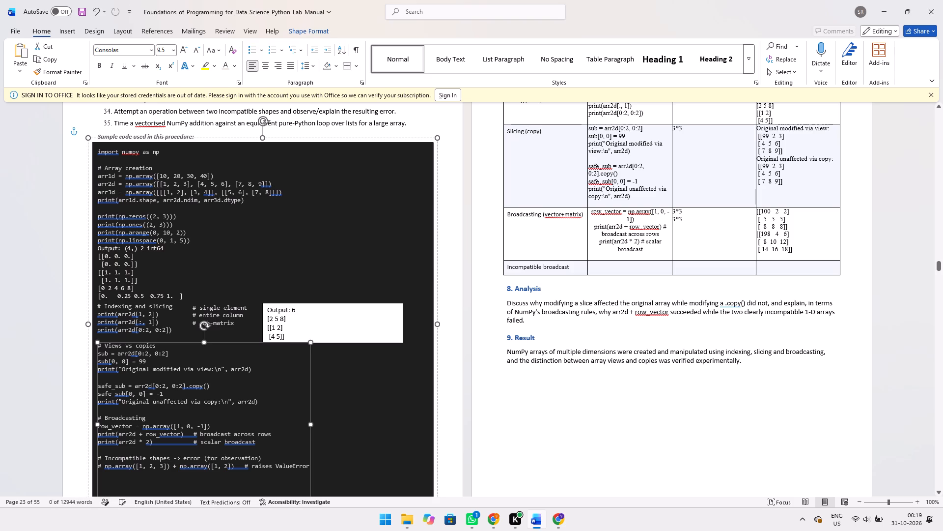
{"action": "left_click", "coordinate": [359, 401]}
Move the "Output: 6" text box slightly up and closer to the slicing comments, and narrow it to about 6.6 cm wide.
{"action": "left_click", "coordinate": [332, 320]}
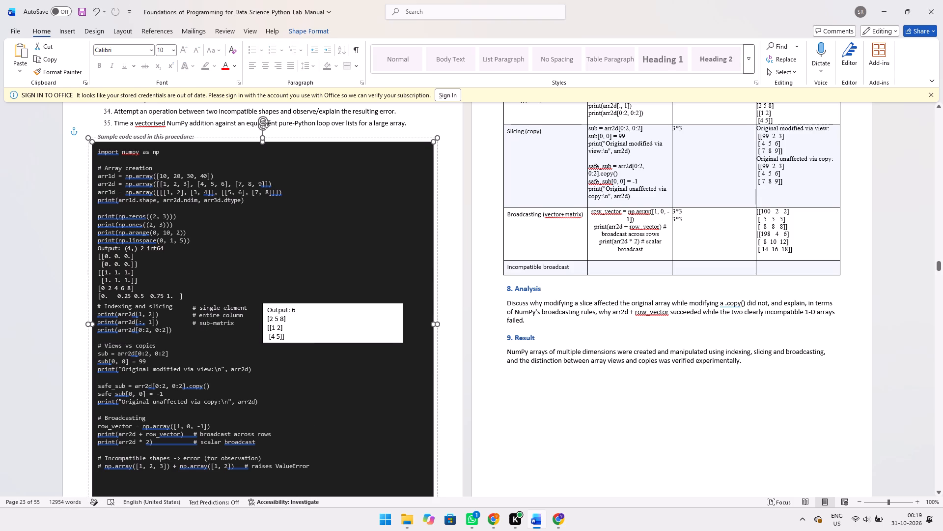
{"action": "left_click_drag", "start_coordinate": [316, 301], "coordinate": [316, 301]}
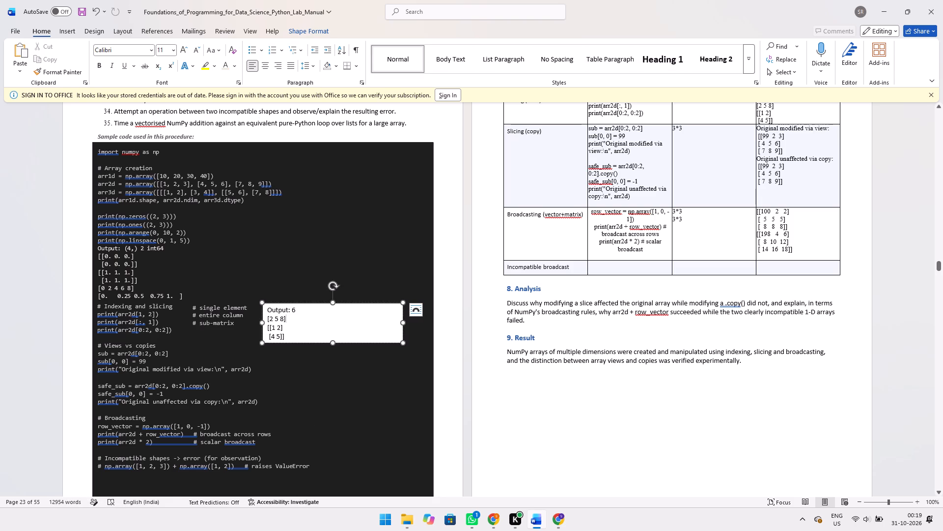
{"action": "left_click_drag", "start_coordinate": [316, 301], "coordinate": [307, 296]}
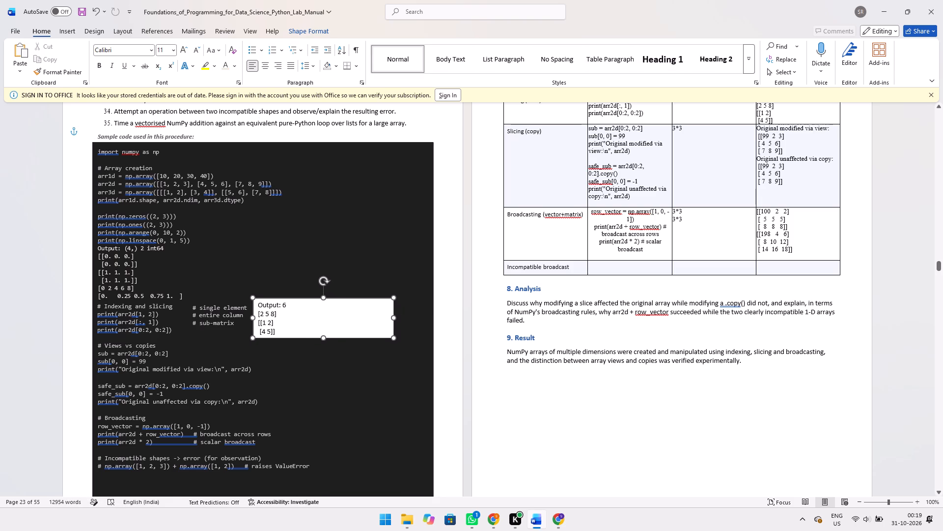
{"action": "left_click_drag", "start_coordinate": [307, 296], "coordinate": [307, 296]}
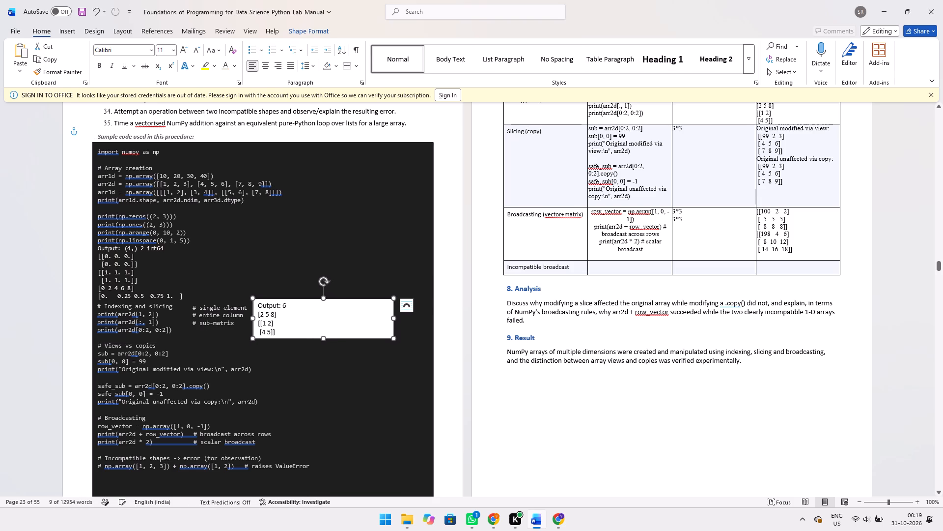
{"action": "left_click_drag", "start_coordinate": [392, 319], "coordinate": [375, 319]}
{"action": "left_click", "coordinate": [389, 368]}
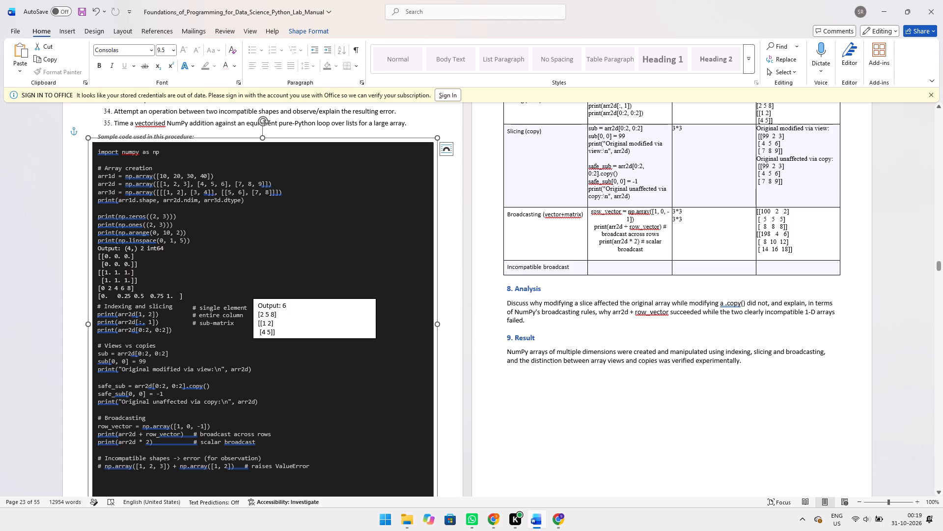
Move the "# Views vs copies" code text box further down, keeping its last code line inside the dark block.
{"action": "left_click", "coordinate": [134, 357]}
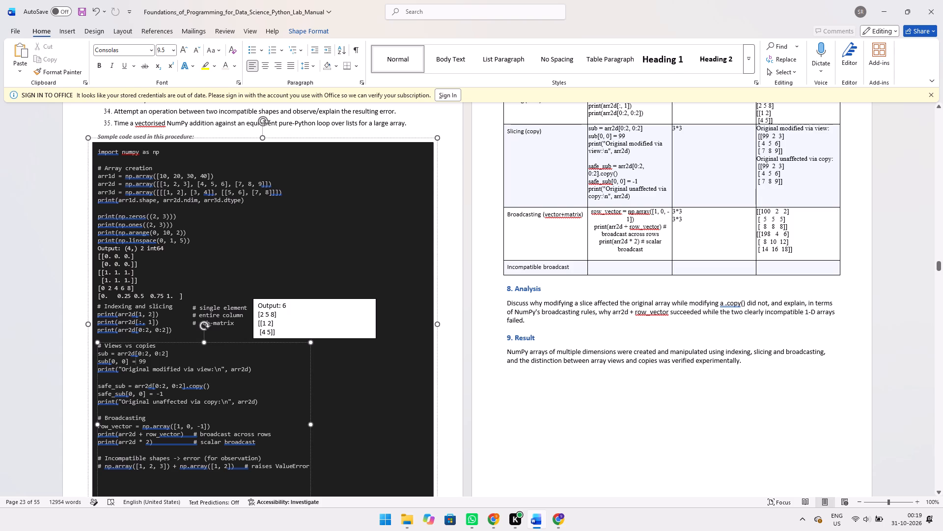
{"action": "left_click_drag", "start_coordinate": [190, 340], "coordinate": [190, 351]}
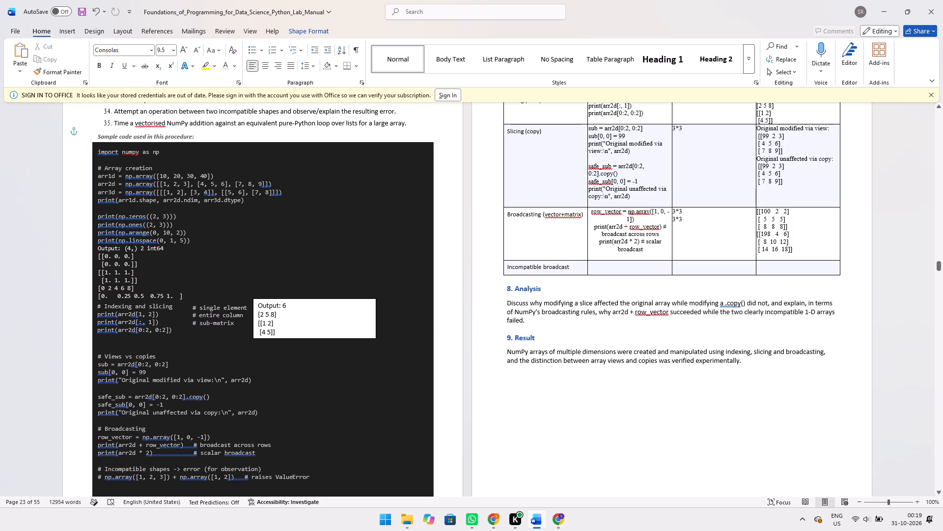
{"action": "left_click_drag", "start_coordinate": [190, 351], "coordinate": [189, 351]}
{"action": "scroll", "coordinate": [342, 391], "scroll_direction": "down", "scroll_amount": 1}
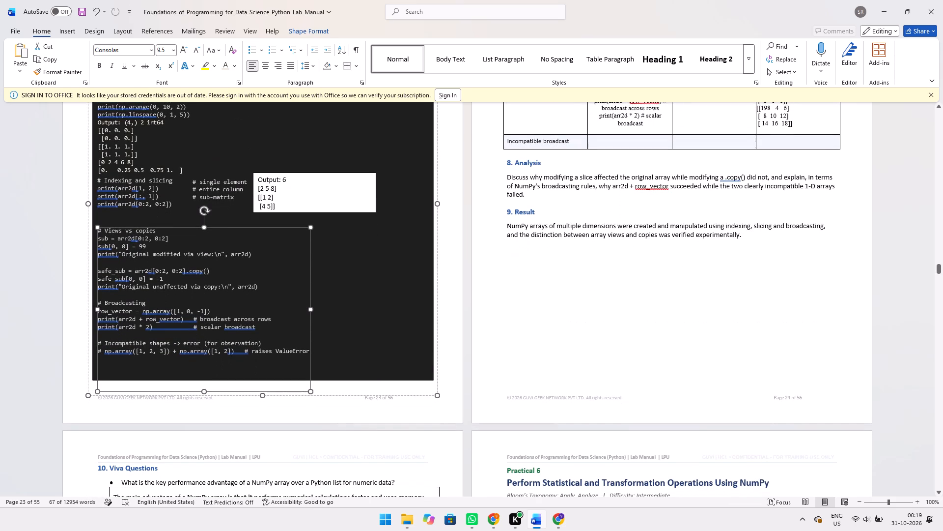
{"action": "scroll", "coordinate": [342, 391], "scroll_direction": "down", "scroll_amount": 1}
{"action": "scroll", "coordinate": [333, 439], "scroll_direction": "up", "scroll_amount": 1}
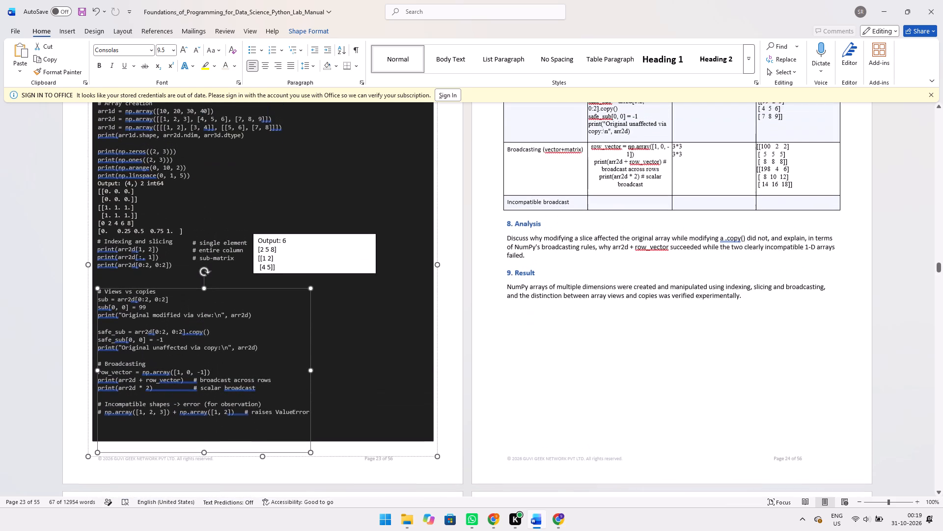
{"action": "left_click", "coordinate": [361, 348]}
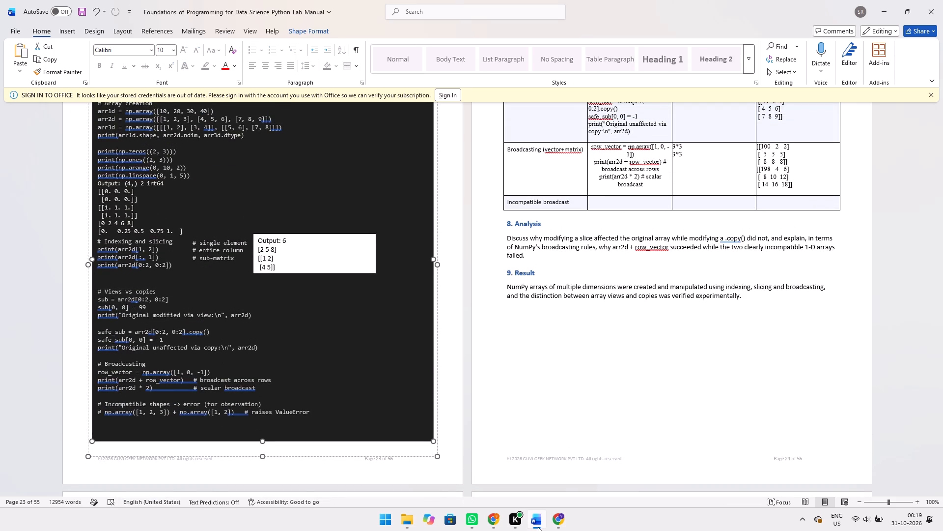
Switch to the Practical 5 Colab notebook and copy the whole Views vs copies output, from "Original modified via view:" through the last [ 7 8 9]].
{"action": "left_click", "coordinate": [538, 527]}
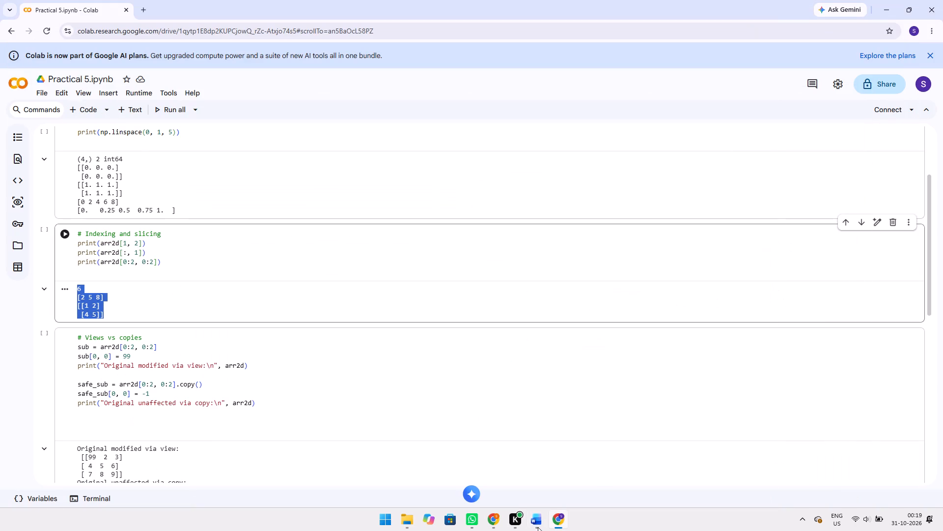
{"action": "scroll", "coordinate": [350, 423], "scroll_direction": "down", "scroll_amount": 2}
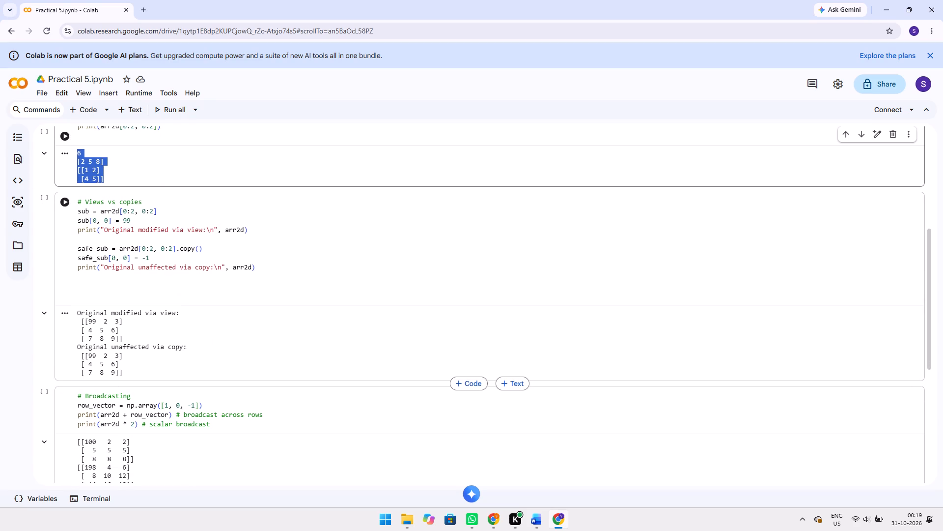
{"action": "left_click_drag", "start_coordinate": [77, 311], "coordinate": [132, 370]}
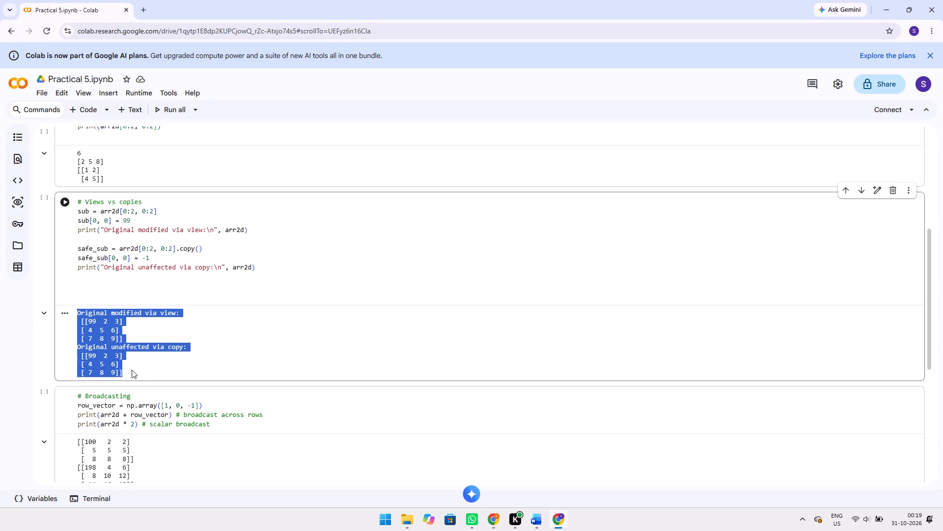
{"action": "left_click_drag", "start_coordinate": [132, 370], "coordinate": [132, 372]}
{"action": "key", "text": "ctrl+c"}
Return to the Word lab manual, insert a Simple Text Box and place it beside the Views vs copies code, below the "Output: 6" box.
{"action": "left_click", "coordinate": [542, 524]}
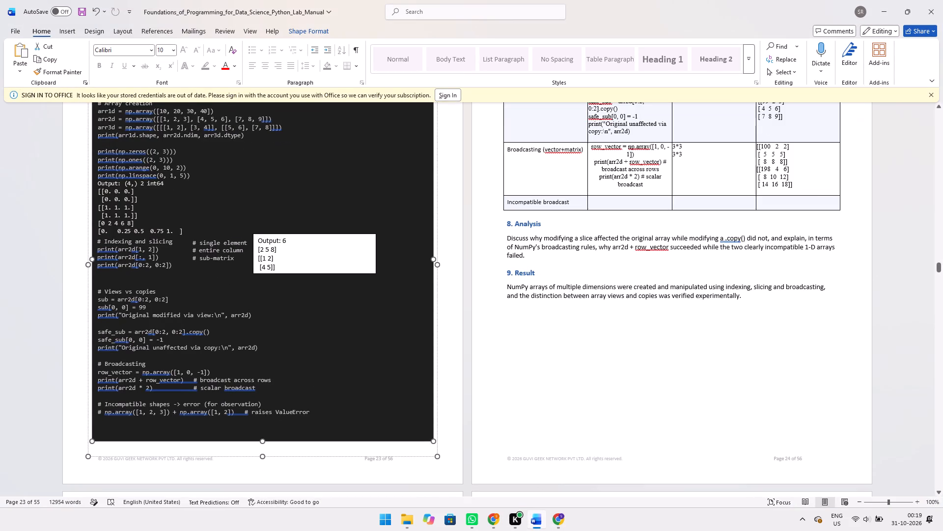
{"action": "left_click", "coordinate": [65, 30]}
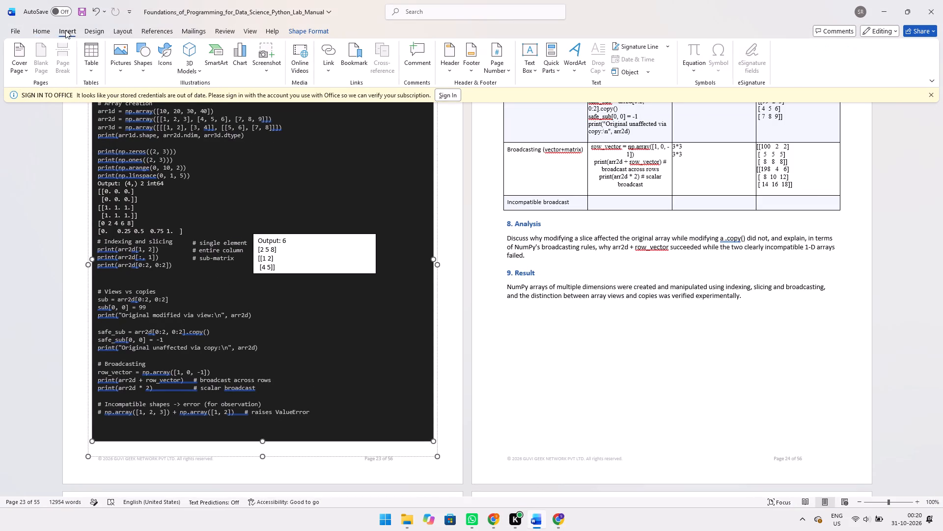
{"action": "left_click", "coordinate": [532, 63]}
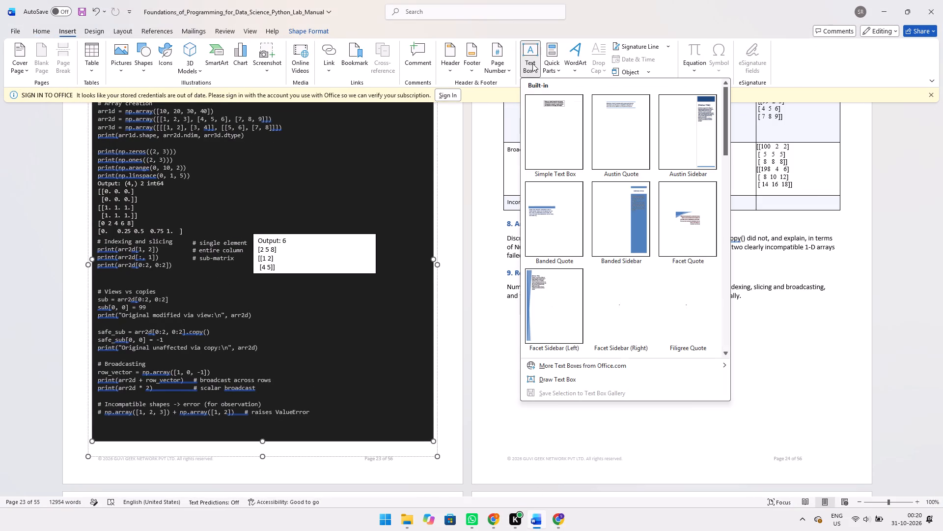
{"action": "left_click", "coordinate": [564, 131]}
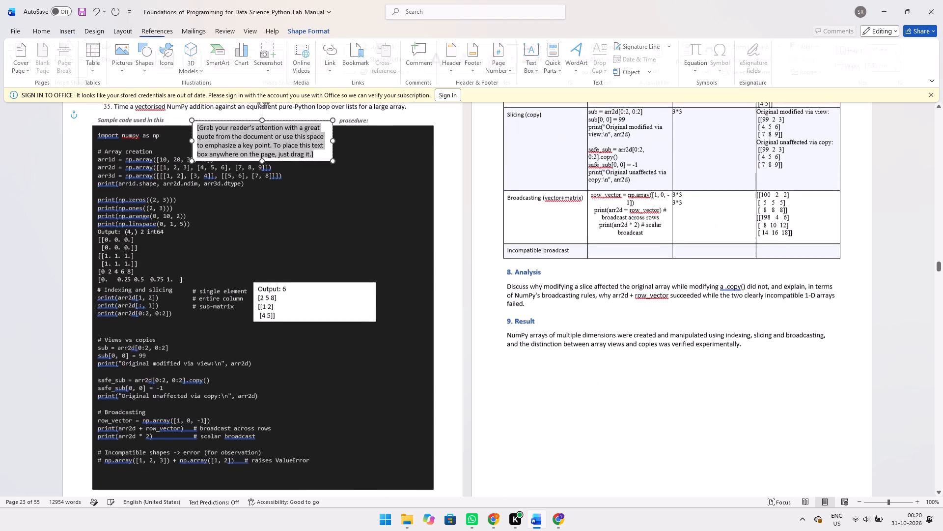
{"action": "left_click_drag", "start_coordinate": [243, 119], "coordinate": [287, 202]}
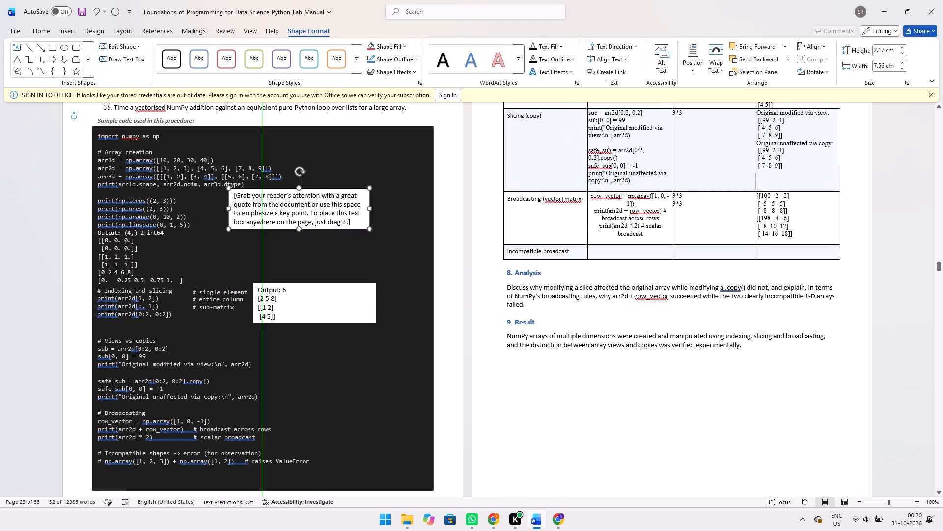
{"action": "left_click_drag", "start_coordinate": [287, 202], "coordinate": [313, 331]}
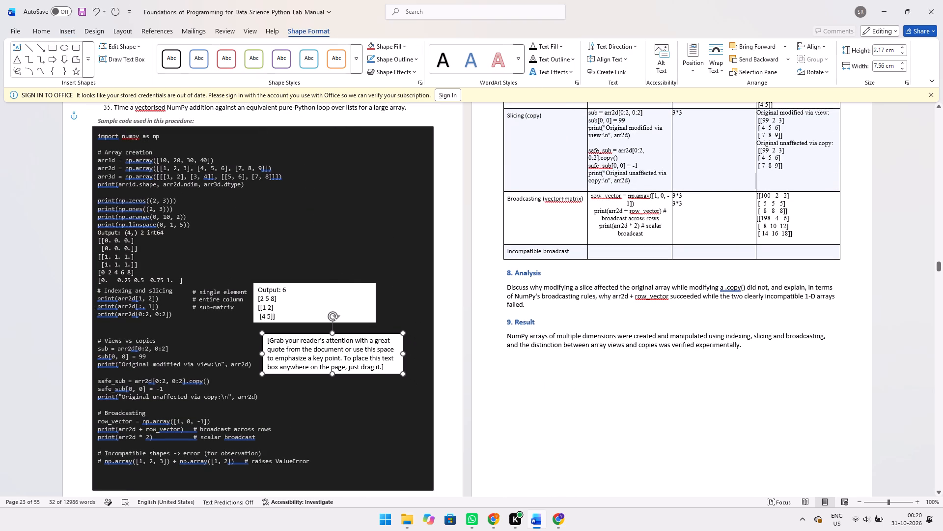
{"action": "left_click_drag", "start_coordinate": [313, 331], "coordinate": [309, 331]}
Shift the "Output: 6" text box slightly right so it sits roughly in line above the new placeholder text box.
{"action": "left_click", "coordinate": [302, 283]}
{"action": "left_click_drag", "start_coordinate": [302, 283], "coordinate": [311, 283]}
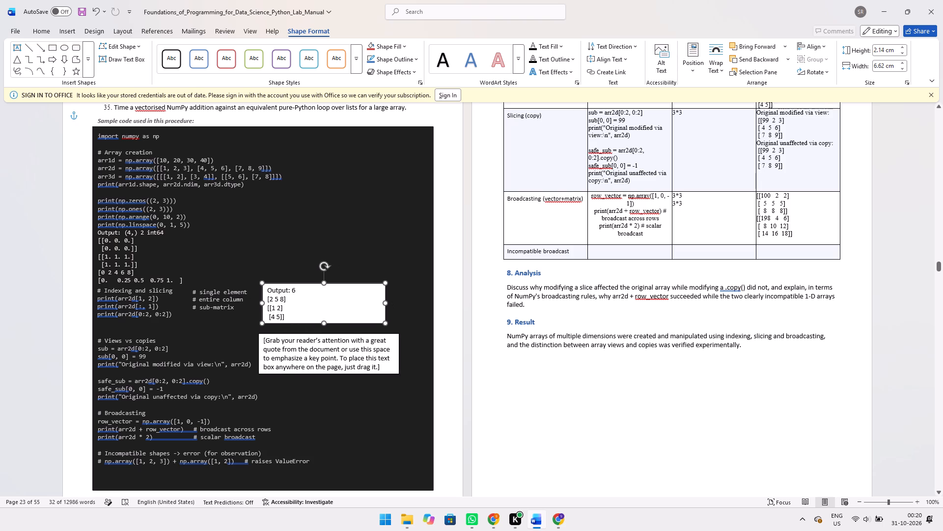
{"action": "left_click_drag", "start_coordinate": [311, 283], "coordinate": [311, 284]}
Replace the new text box's placeholder with "Output: " followed by the copied Views vs copies output.
{"action": "left_click", "coordinate": [311, 336]}
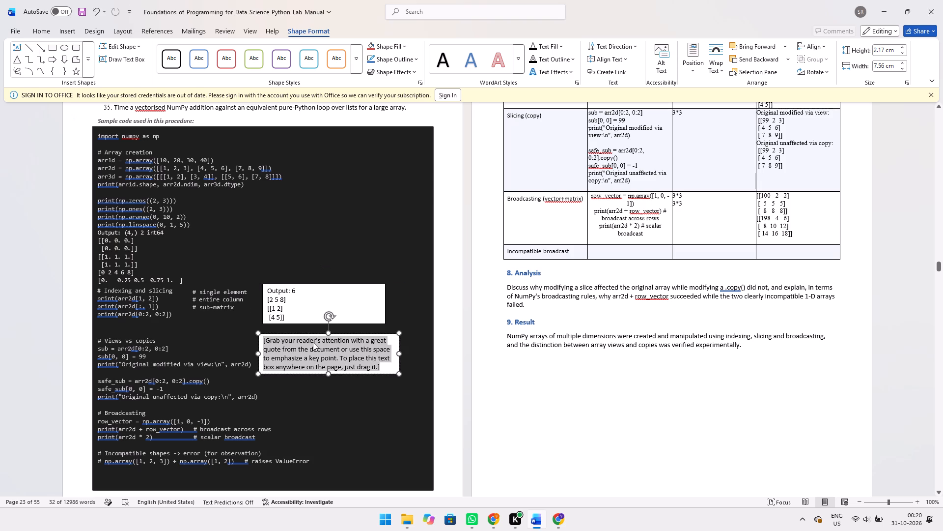
{"action": "key", "text": "BackSpace"}
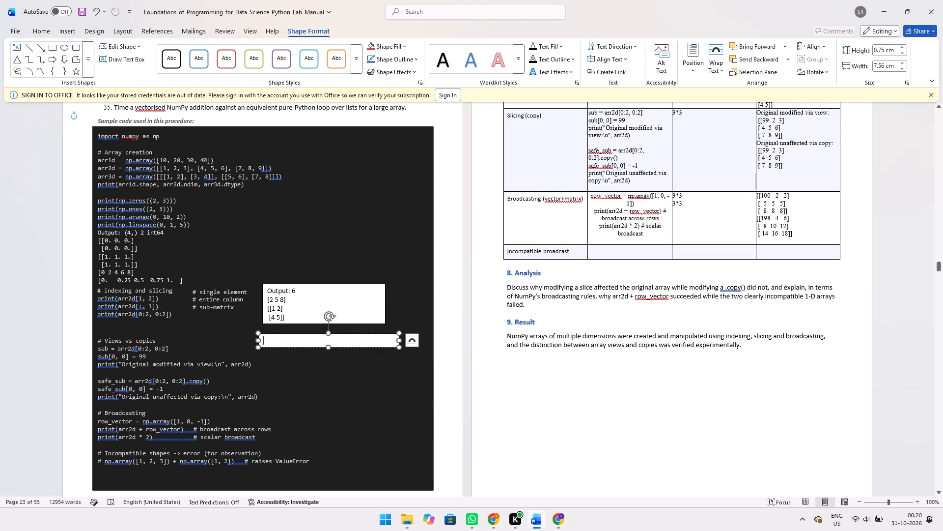
{"action": "type", "text": "Output"}
{"action": "type", "text": ":"}
{"action": "key", "text": "space"}
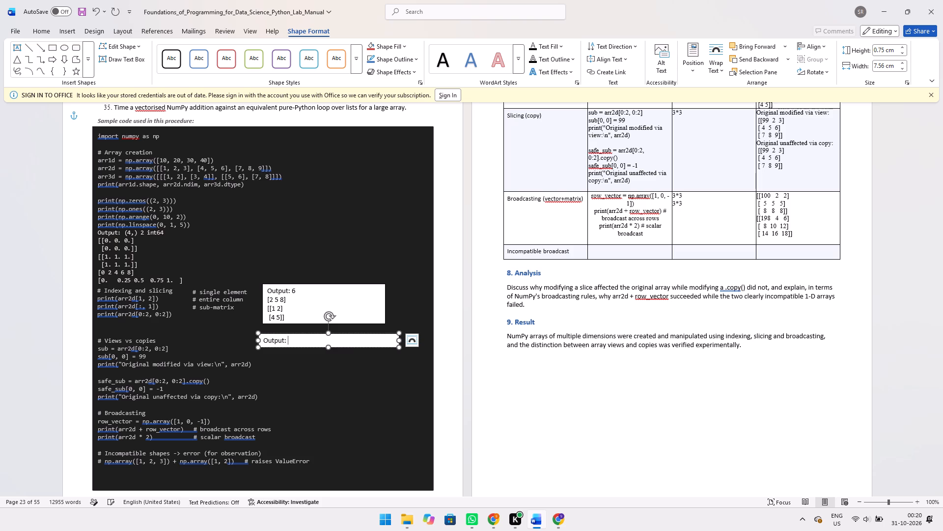
{"action": "key", "text": "ctrl+v"}
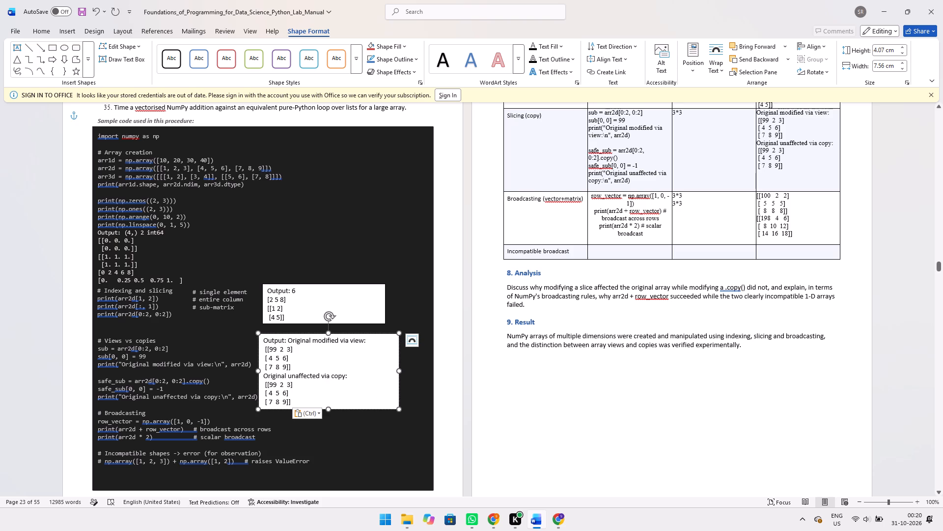
Widen the "Output: 6" text box on both sides to about 7.5 cm, lining its edges up with the Views vs copies output box.
{"action": "scroll", "coordinate": [329, 362], "scroll_direction": "down", "scroll_amount": 1}
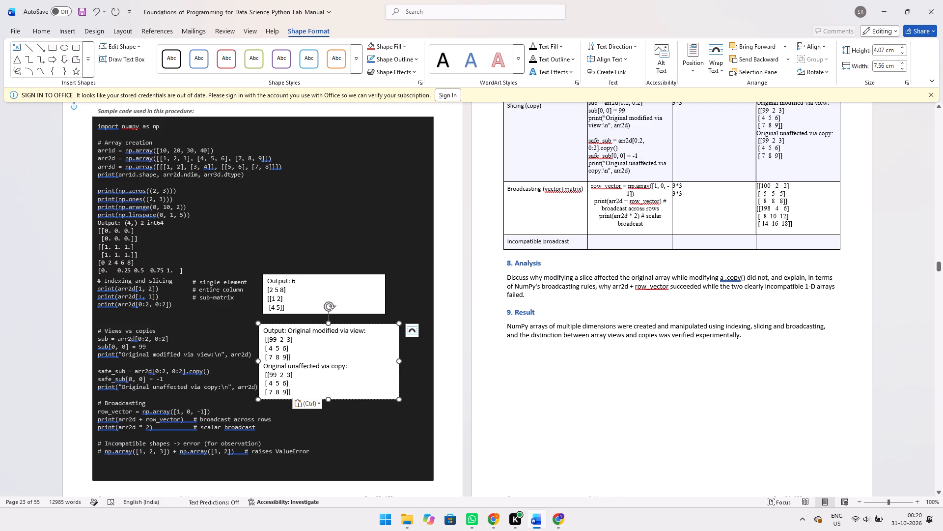
{"action": "left_click", "coordinate": [308, 290]}
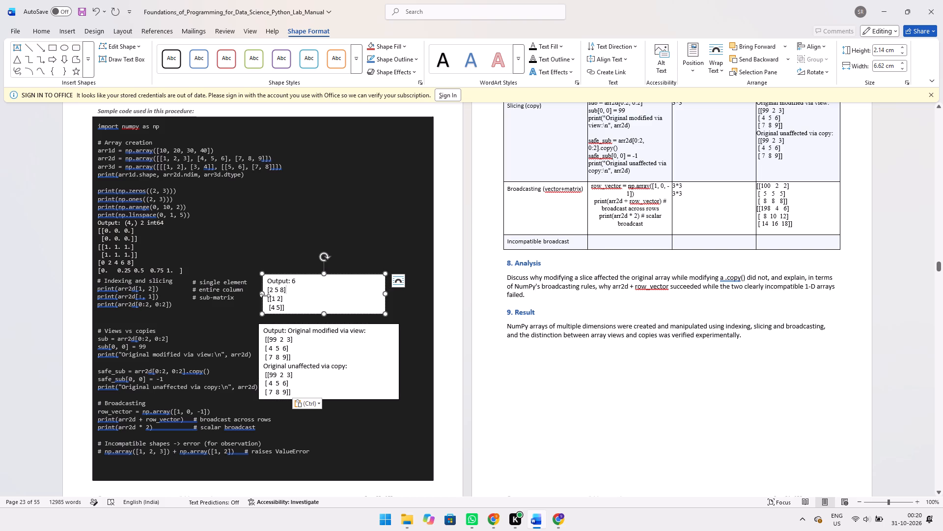
{"action": "left_click", "coordinate": [263, 295]}
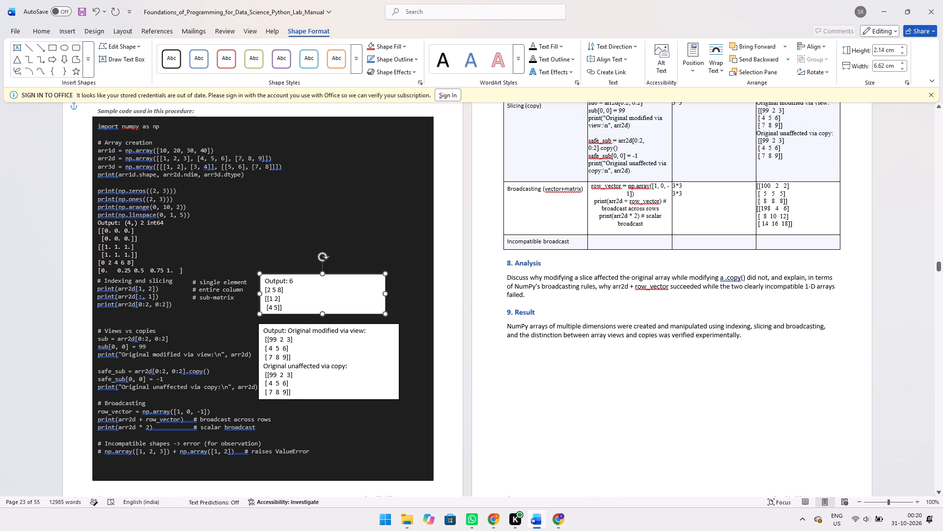
{"action": "left_click_drag", "start_coordinate": [386, 295], "coordinate": [398, 296]}
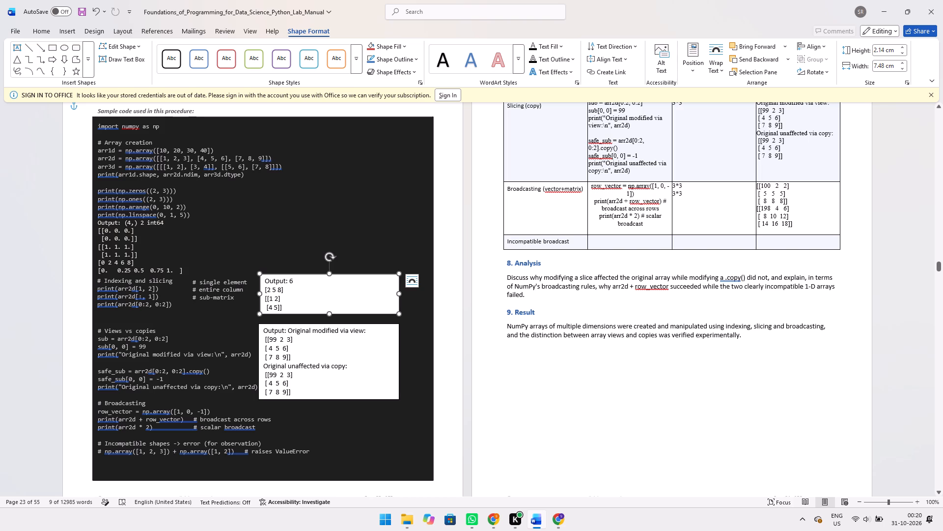
Nudge the Views vs copies output text box slightly up and right, closer beneath the "Output: 6" box.
{"action": "double_click", "coordinate": [342, 354]}
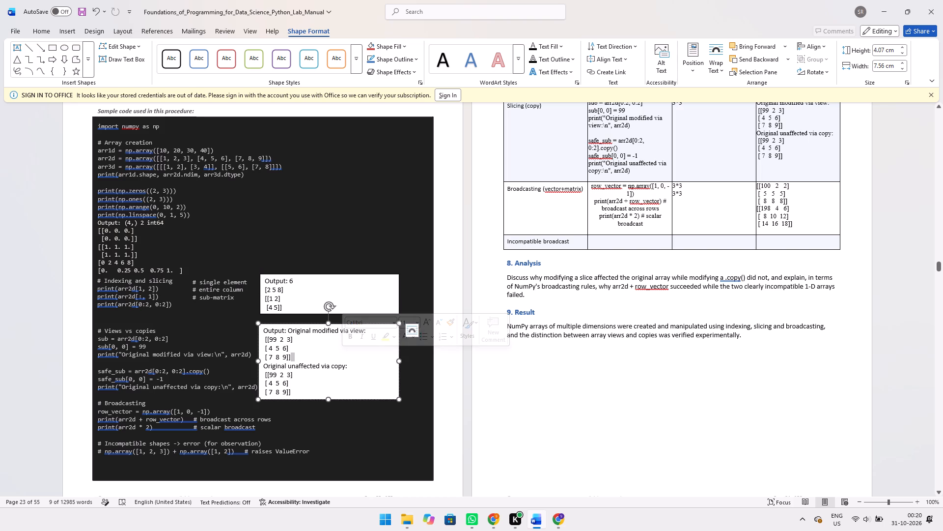
{"action": "left_click", "coordinate": [311, 321]}
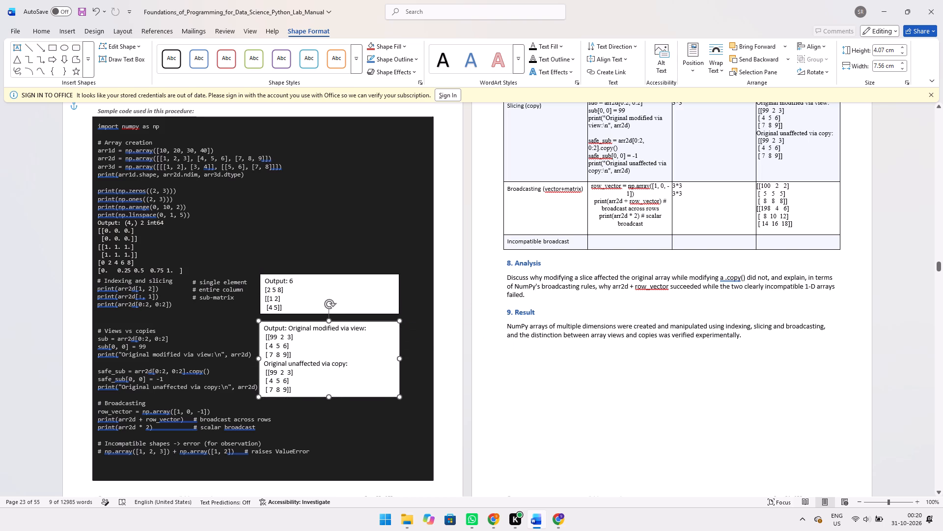
Move the Views vs copies output text box right until its edge meets the right edge of the dark code block.
{"action": "scroll", "coordinate": [345, 425], "scroll_direction": "down", "scroll_amount": 1}
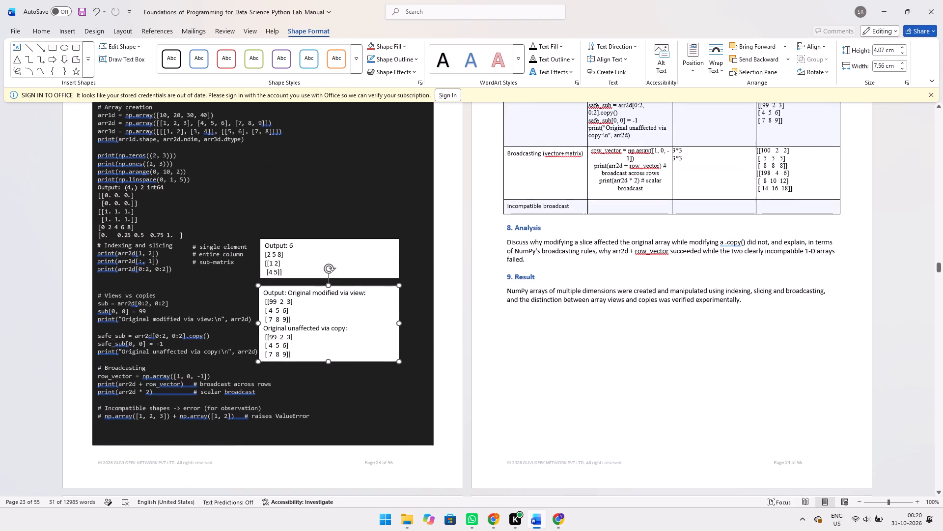
{"action": "left_click", "coordinate": [345, 425]}
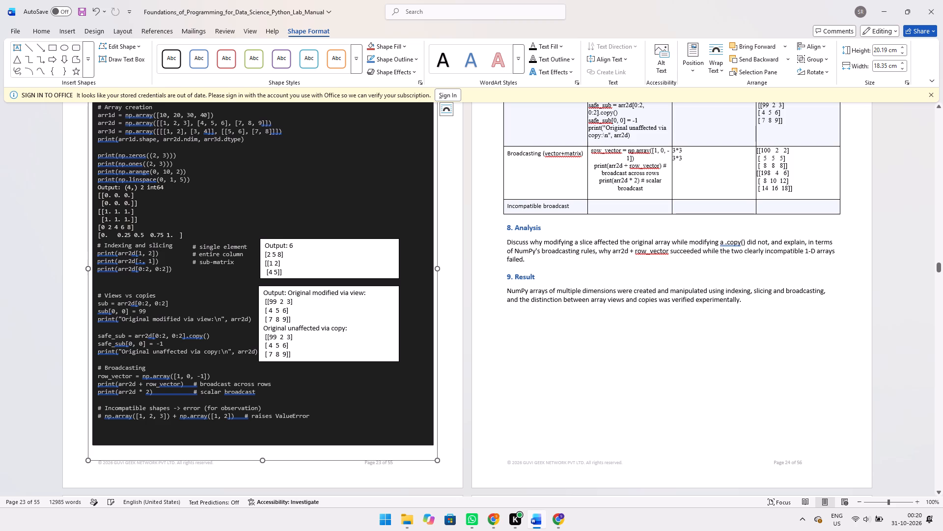
{"action": "left_click_drag", "start_coordinate": [324, 286], "coordinate": [351, 287]}
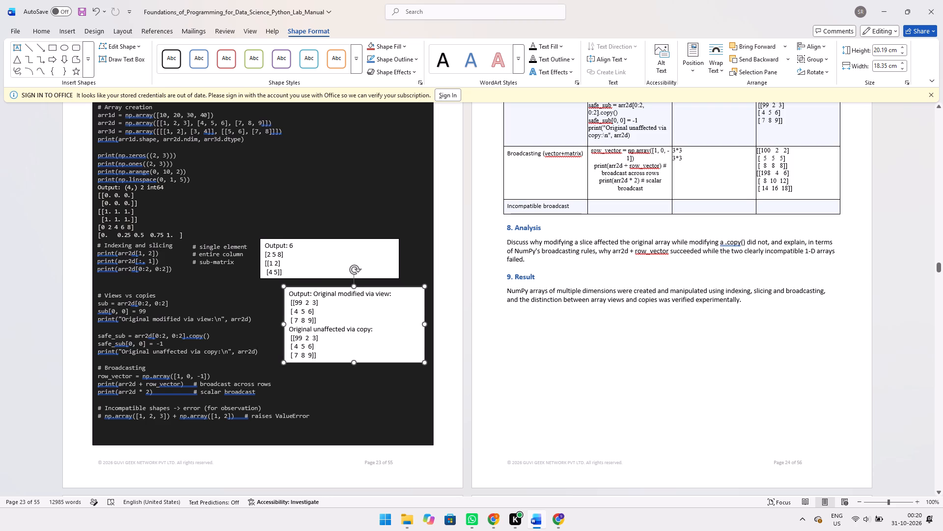
{"action": "left_click_drag", "start_coordinate": [351, 287], "coordinate": [357, 286]}
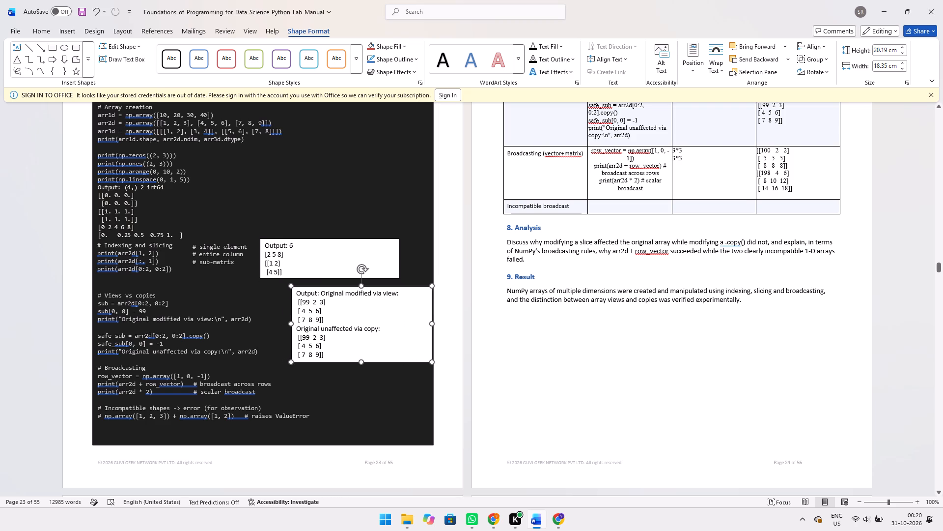
{"action": "left_click_drag", "start_coordinate": [357, 286], "coordinate": [358, 286]}
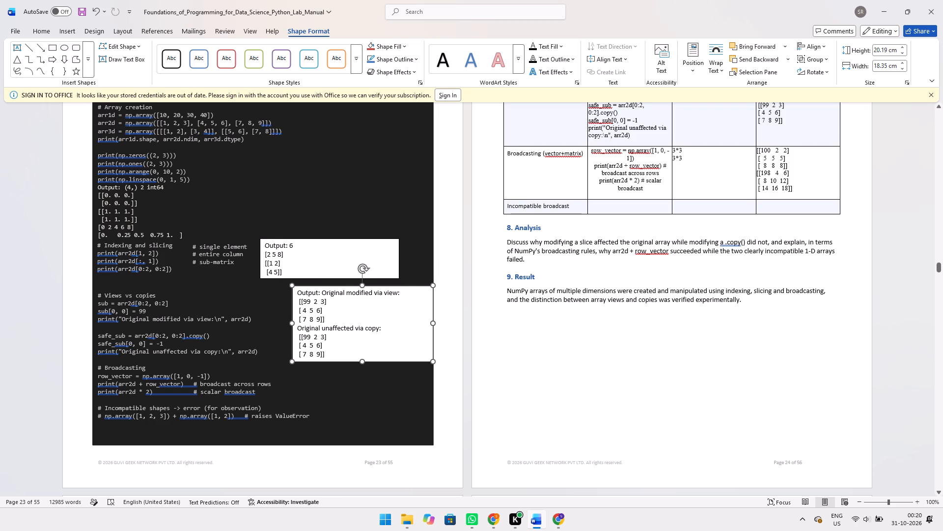
{"action": "left_click_drag", "start_coordinate": [358, 286], "coordinate": [359, 286]}
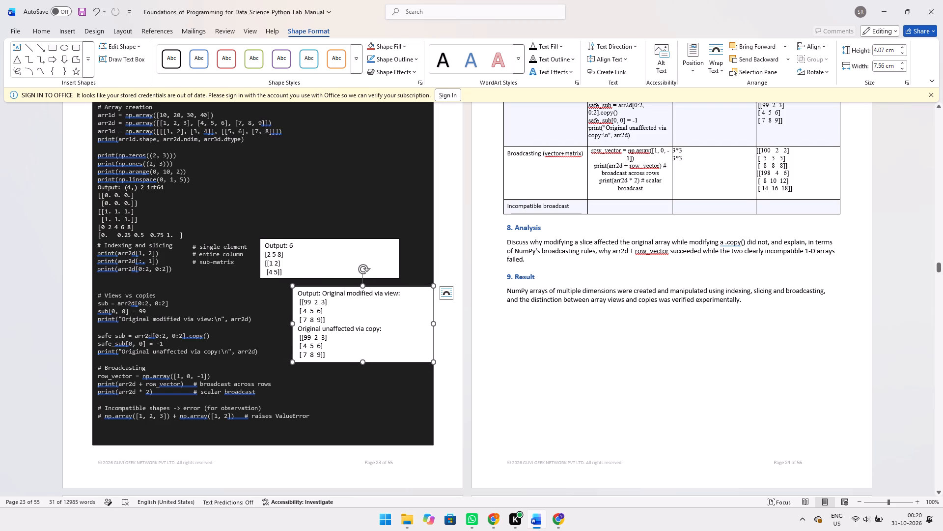
Move the "Output: 6" text box right and slightly up, lining it up above the Views vs copies output box.
{"action": "left_click", "coordinate": [338, 242]}
{"action": "left_click_drag", "start_coordinate": [312, 237], "coordinate": [346, 236]}
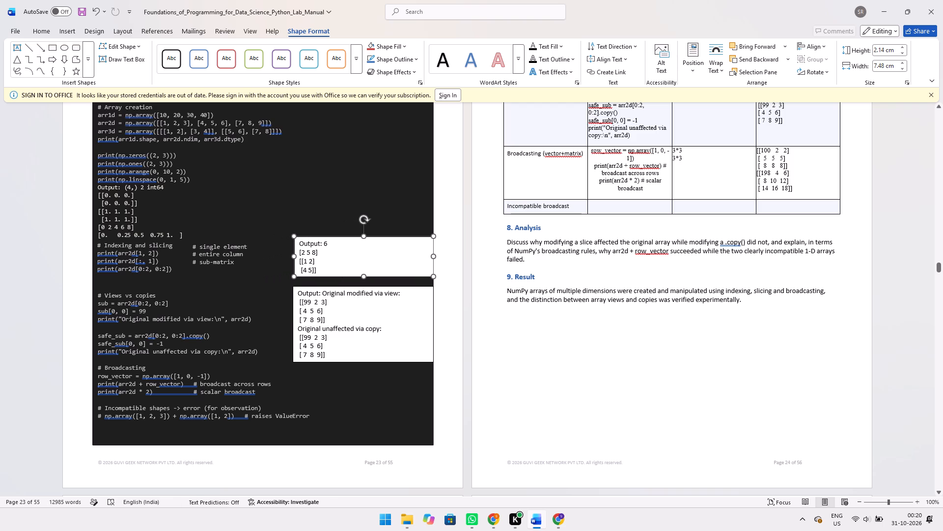
{"action": "left_click", "coordinate": [374, 369]}
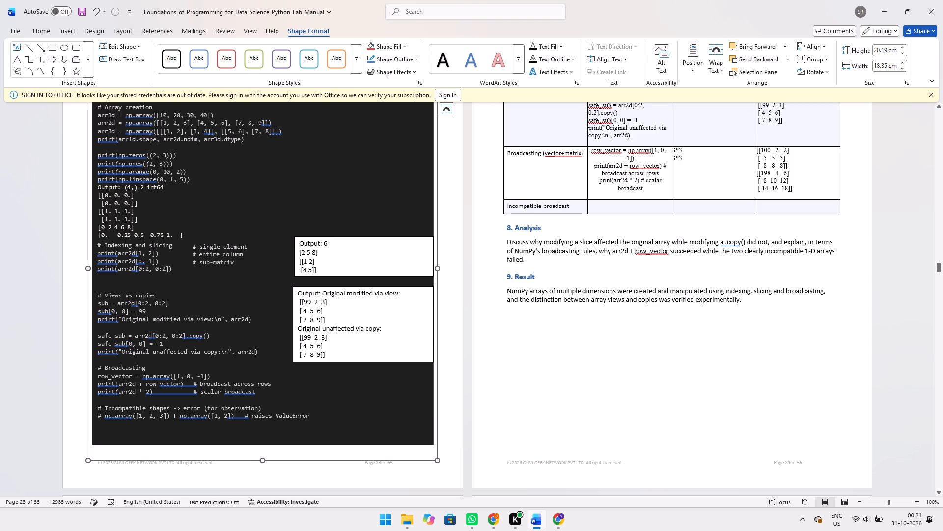
Switch to the Practical 5 Colab notebook in Chrome and copy the full output of the Broadcasting cell.
{"action": "left_click", "coordinate": [555, 526]}
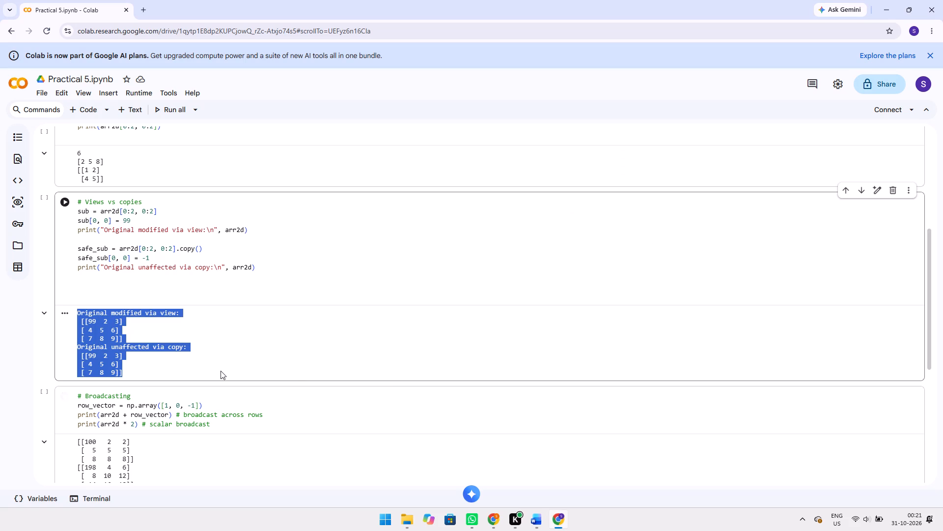
{"action": "scroll", "coordinate": [221, 371], "scroll_direction": "down", "scroll_amount": 3}
{"action": "left_click_drag", "start_coordinate": [73, 326], "coordinate": [84, 327]}
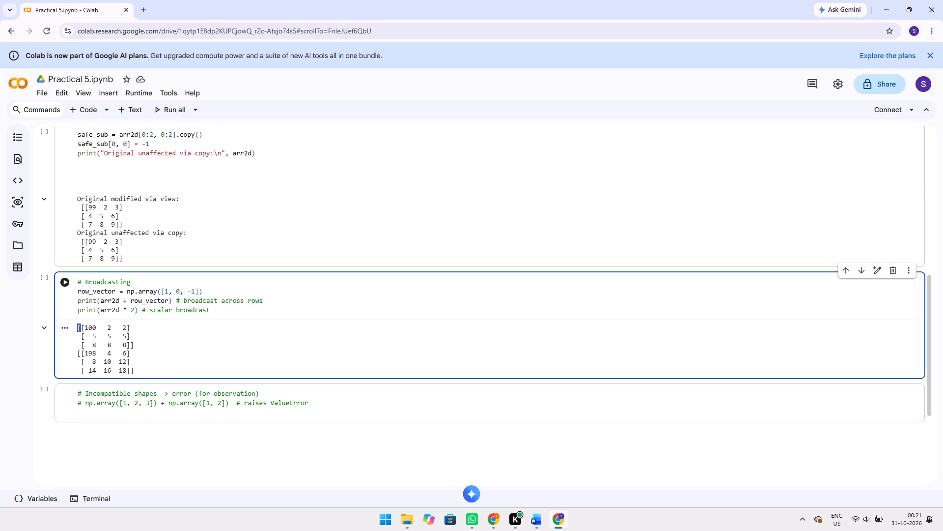
{"action": "left_click_drag", "start_coordinate": [84, 327], "coordinate": [155, 372]}
{"action": "key", "text": "ctrl+c"}
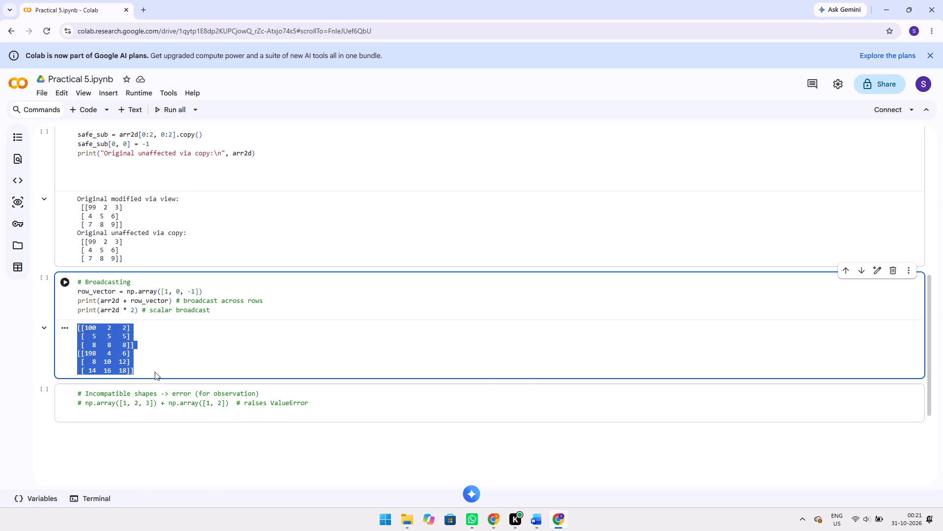
Return to the Word lab manual, insert a Simple Text Box and clear its placeholder text.
{"action": "left_click", "coordinate": [531, 520]}
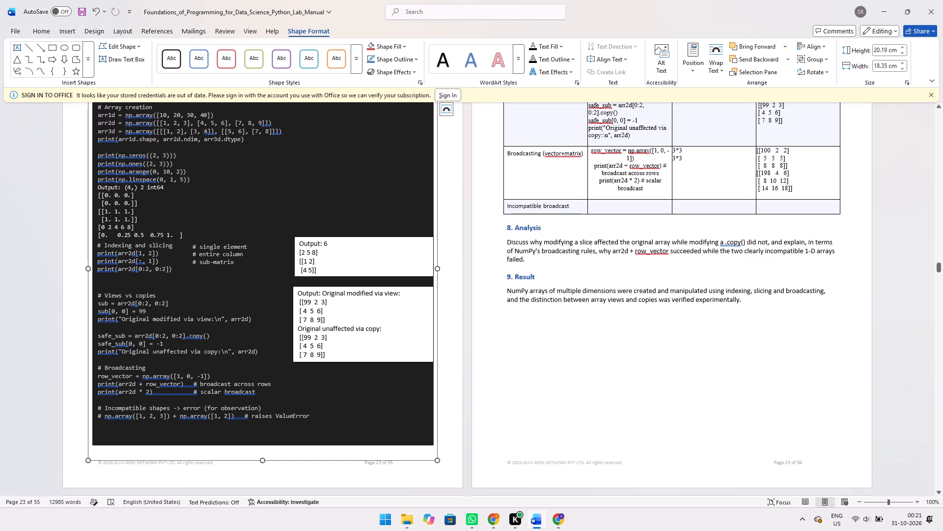
{"action": "left_click", "coordinate": [69, 33]}
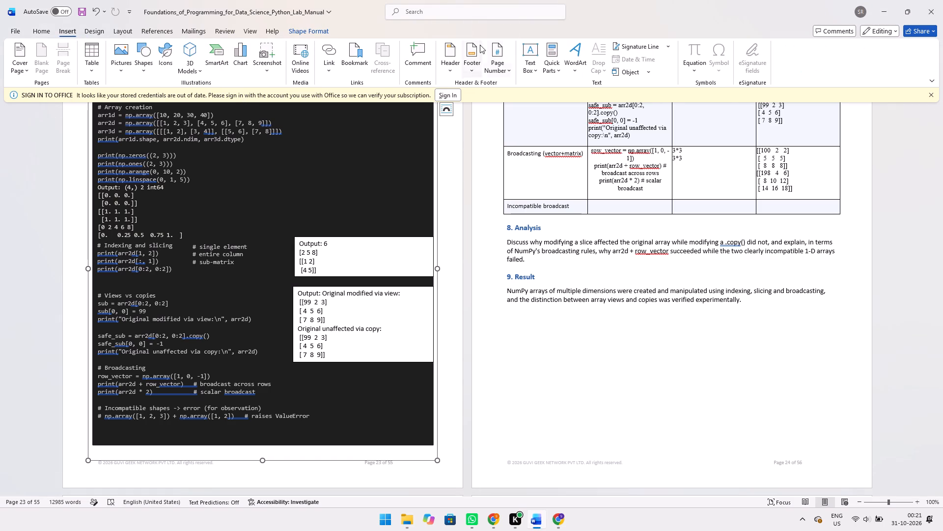
{"action": "left_click", "coordinate": [531, 57]}
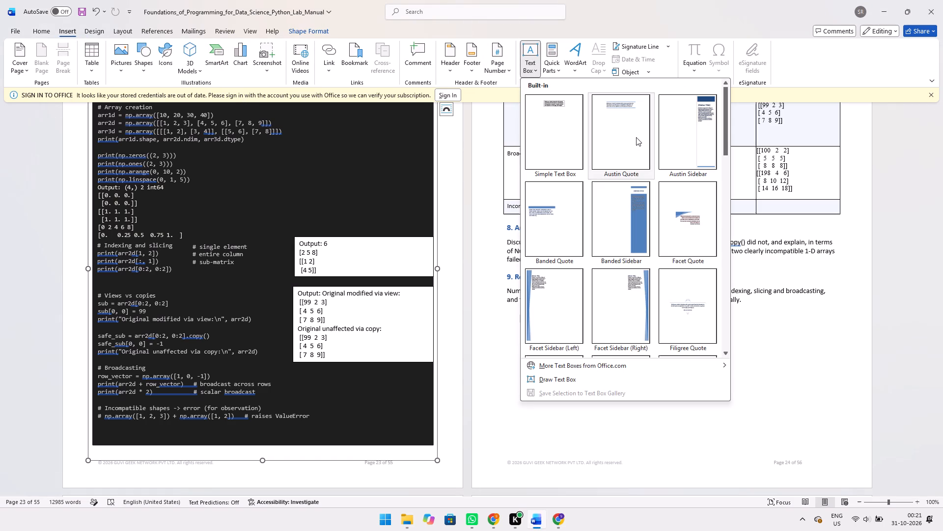
{"action": "left_click", "coordinate": [547, 126]}
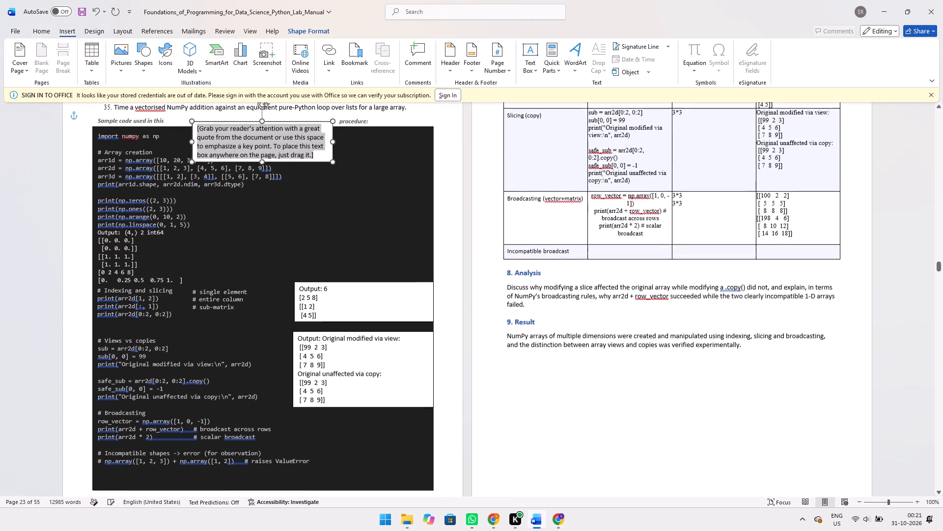
{"action": "key", "text": "BackSpace"}
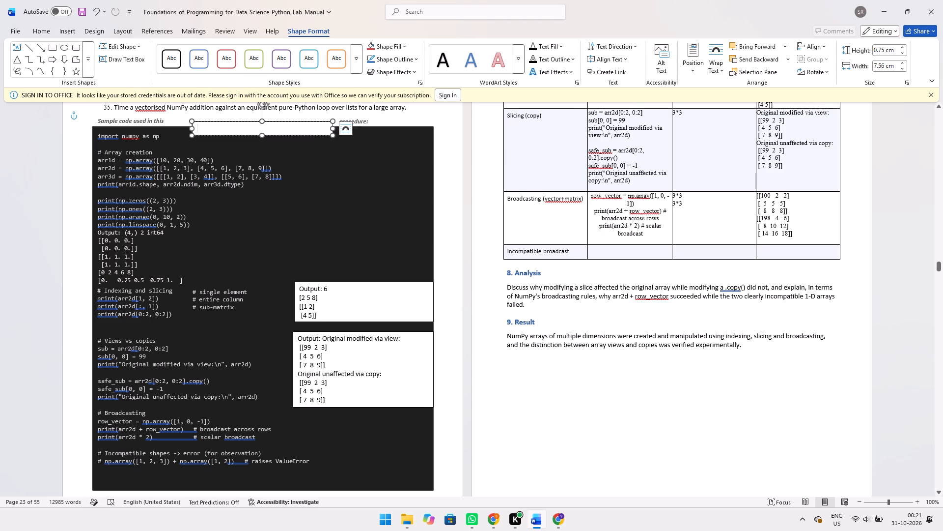
Place the empty text box beside the Broadcasting code, beneath the Views vs copies output, and enlarge it to about 2.1 cm high.
{"action": "left_click_drag", "start_coordinate": [249, 121], "coordinate": [349, 423]}
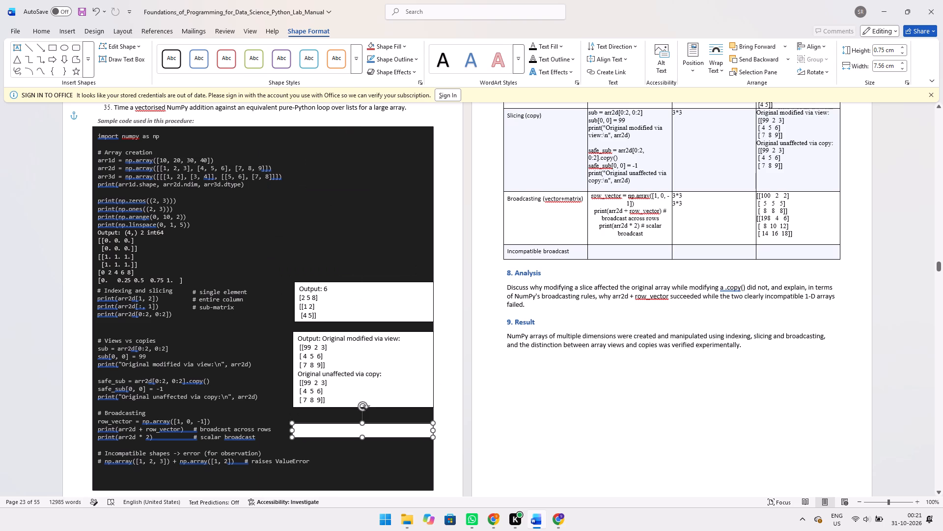
{"action": "left_click_drag", "start_coordinate": [349, 423], "coordinate": [349, 416]}
{"action": "left_click_drag", "start_coordinate": [364, 433], "coordinate": [364, 438]}
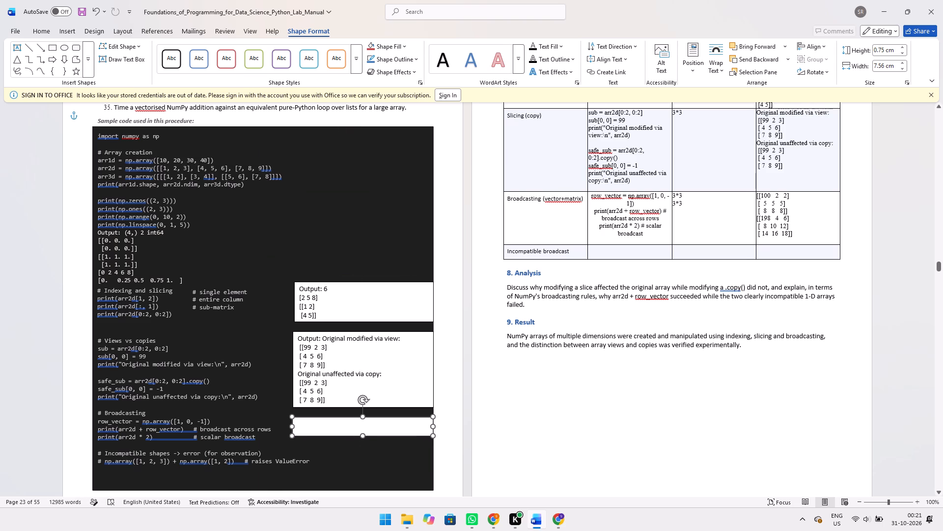
{"action": "left_click_drag", "start_coordinate": [364, 438], "coordinate": [365, 456]}
Fill the new text box with "Output: " followed by the copied Broadcasting output.
{"action": "left_click", "coordinate": [314, 427]}
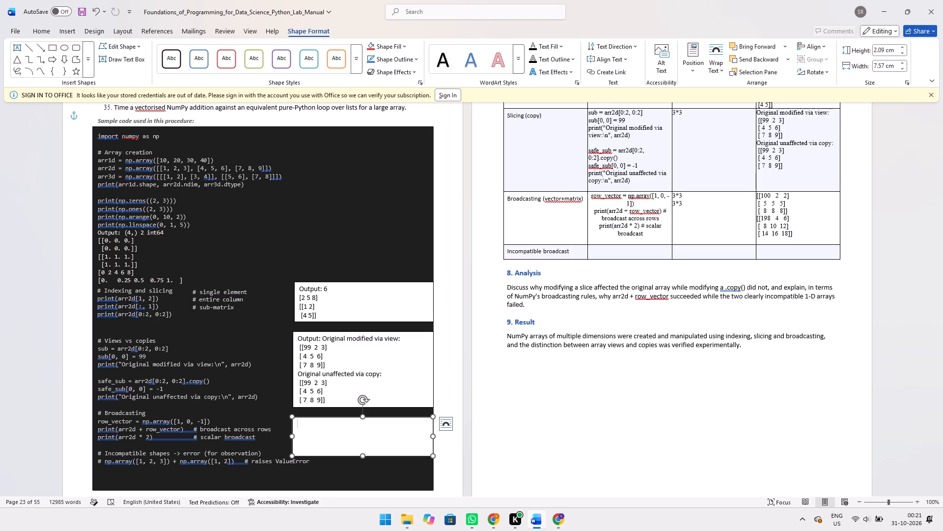
{"action": "key", "text": "shift+o"}
{"action": "type", "text": "utput"}
{"action": "key", "text": "shift+colon"}
{"action": "key", "text": "space"}
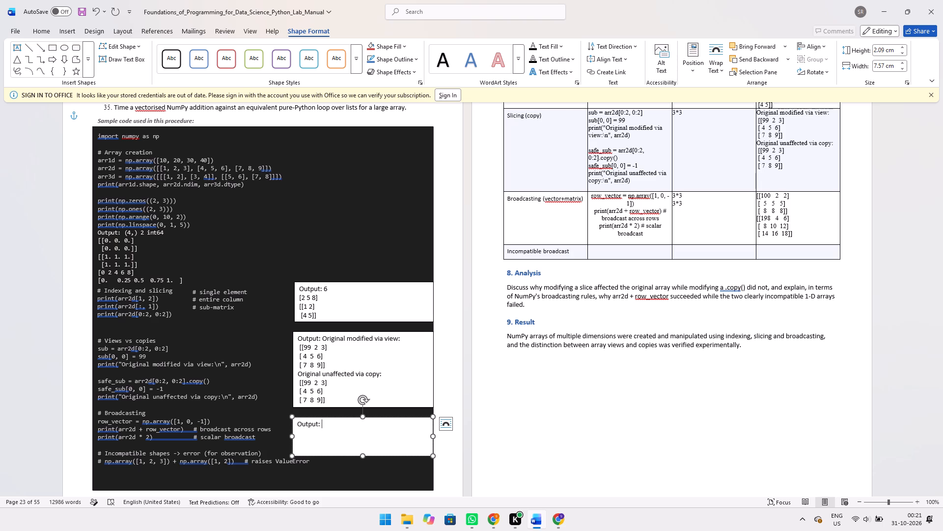
{"action": "key", "text": "ctrl+v"}
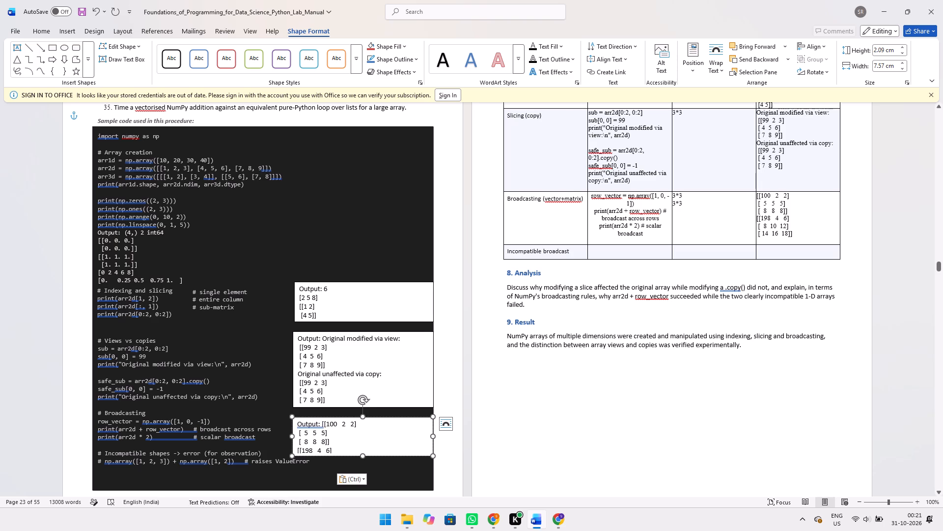
{"action": "scroll", "coordinate": [359, 433], "scroll_direction": "down", "scroll_amount": 1}
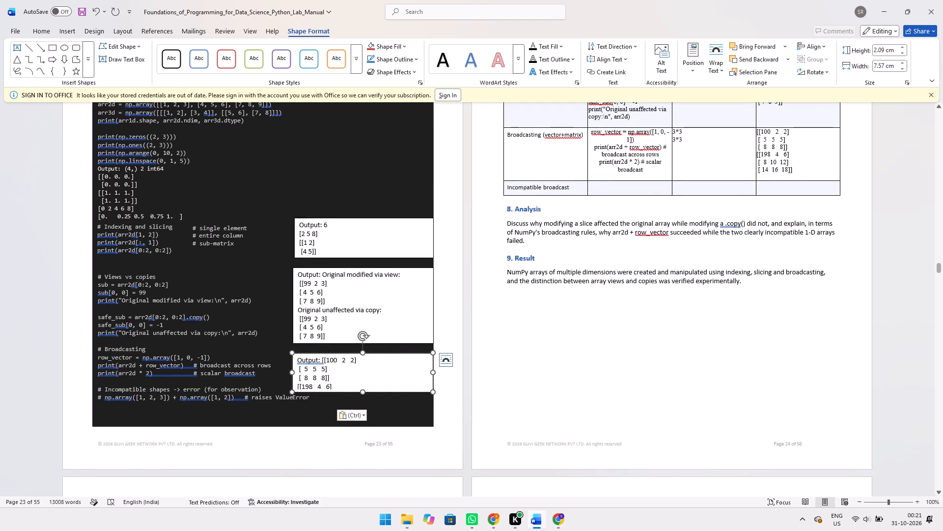
{"action": "left_click", "coordinate": [404, 367]}
{"action": "left_click", "coordinate": [466, 434]}
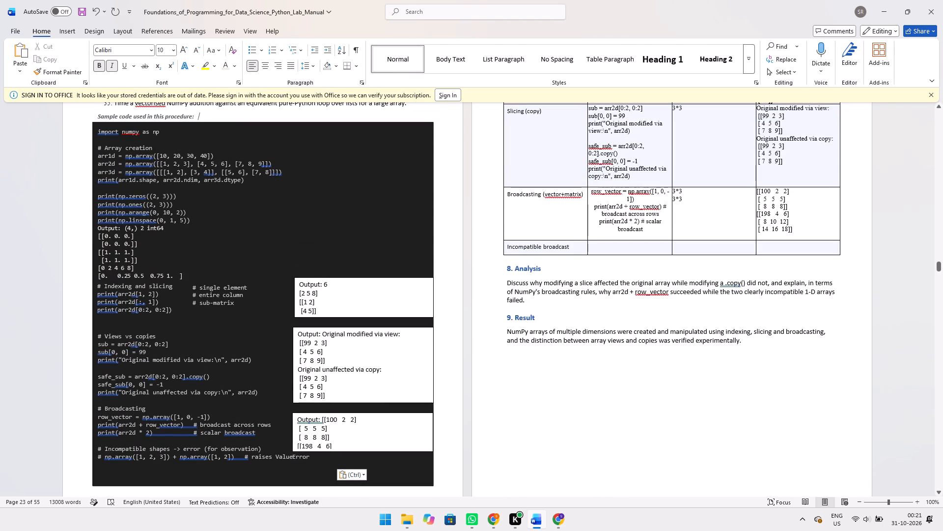
Review Practical 5's sample code with its output boxes, the Observation / Output table and the Viva Questions.
{"action": "scroll", "coordinate": [406, 281], "scroll_direction": "up", "scroll_amount": 2}
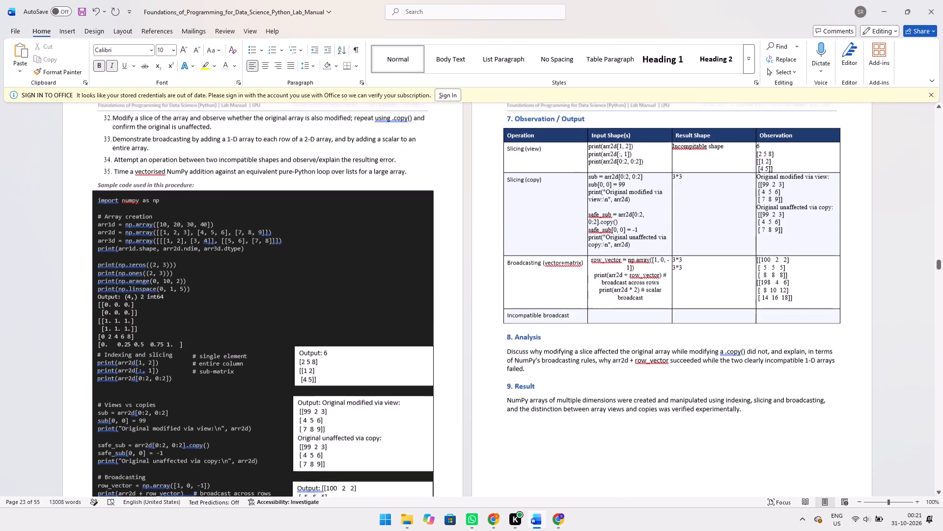
{"action": "scroll", "coordinate": [406, 281], "scroll_direction": "up", "scroll_amount": 2}
{"action": "scroll", "coordinate": [406, 281], "scroll_direction": "down", "scroll_amount": 4}
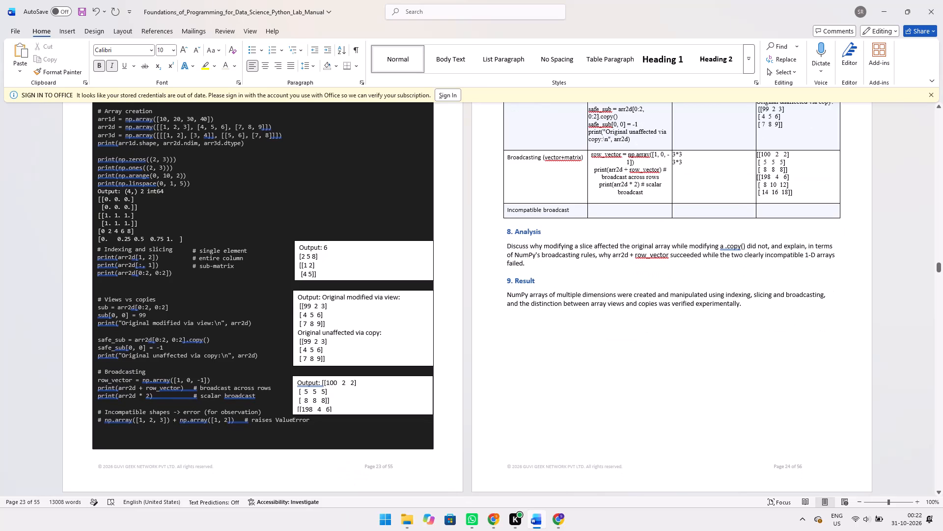
{"action": "scroll", "coordinate": [617, 250], "scroll_direction": "up", "scroll_amount": 2}
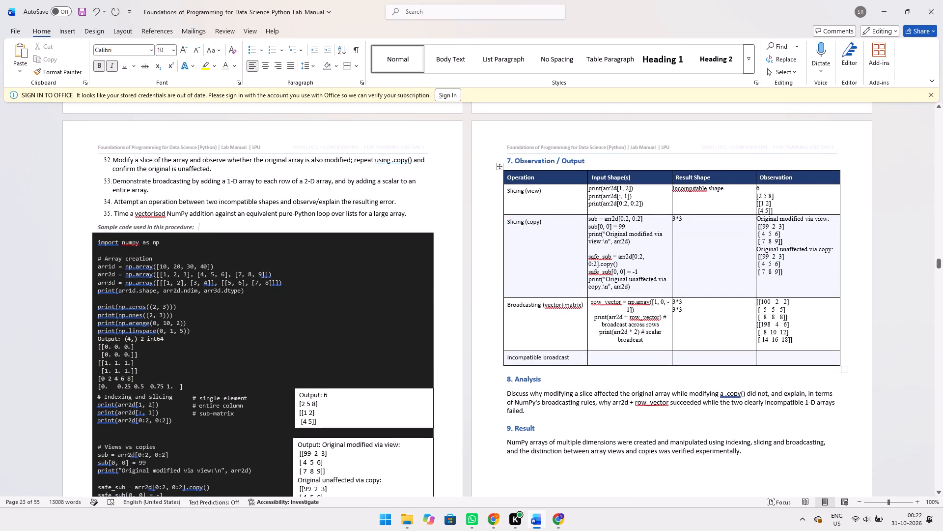
{"action": "scroll", "coordinate": [627, 323], "scroll_direction": "down", "scroll_amount": 2}
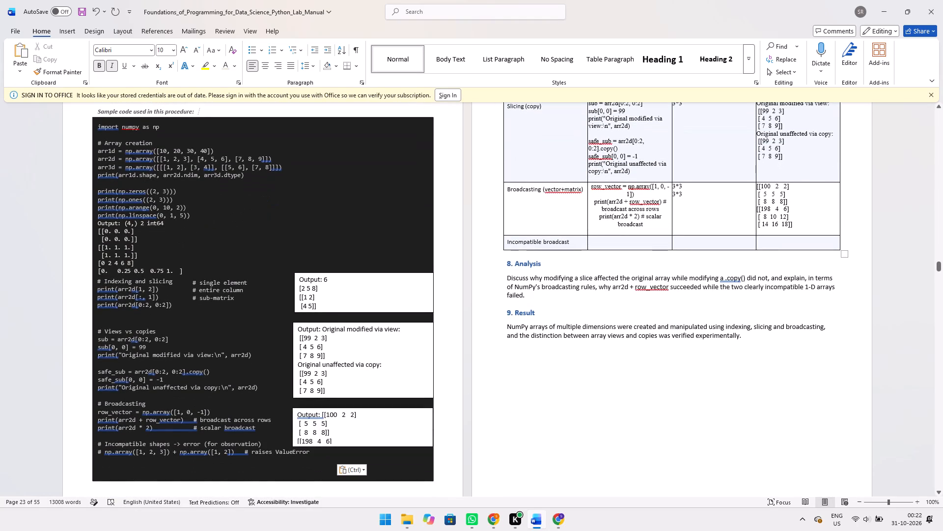
{"action": "scroll", "coordinate": [736, 381], "scroll_direction": "up", "scroll_amount": 3}
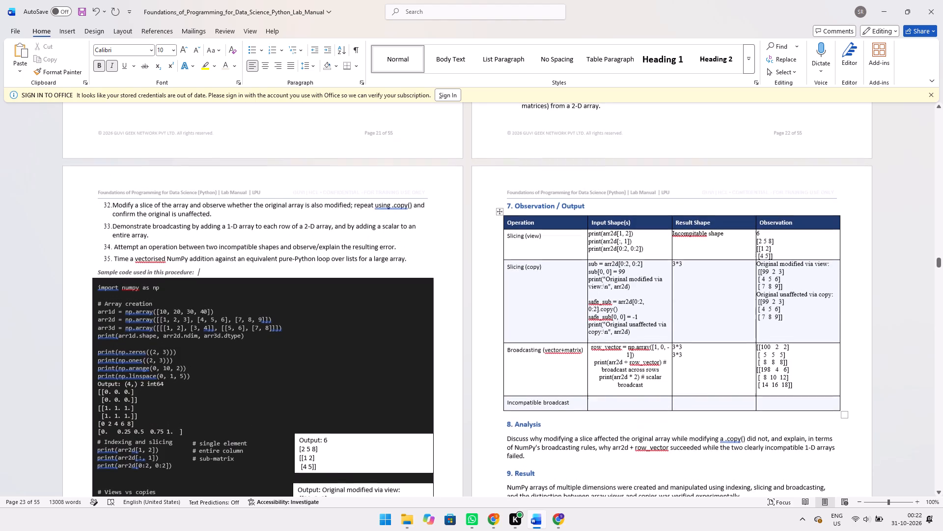
{"action": "scroll", "coordinate": [736, 381], "scroll_direction": "down", "scroll_amount": 4}
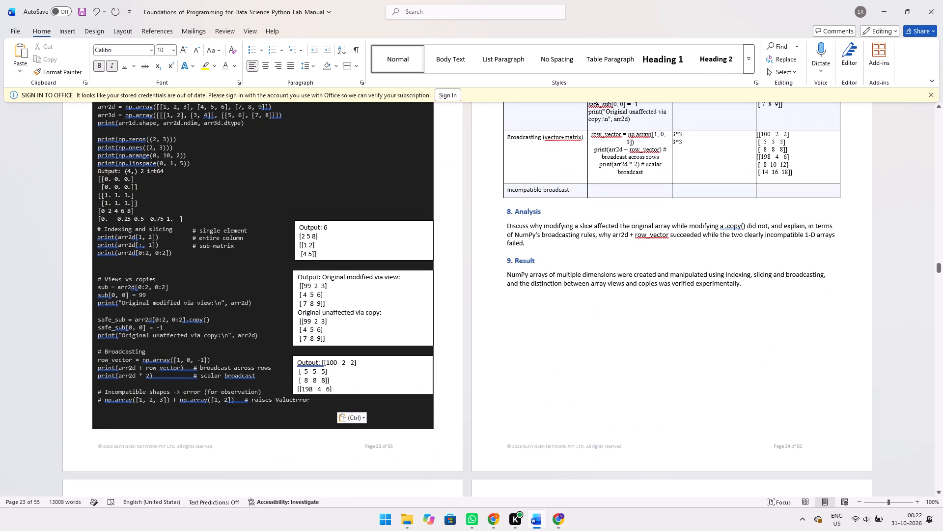
{"action": "scroll", "coordinate": [736, 381], "scroll_direction": "down", "scroll_amount": 6}
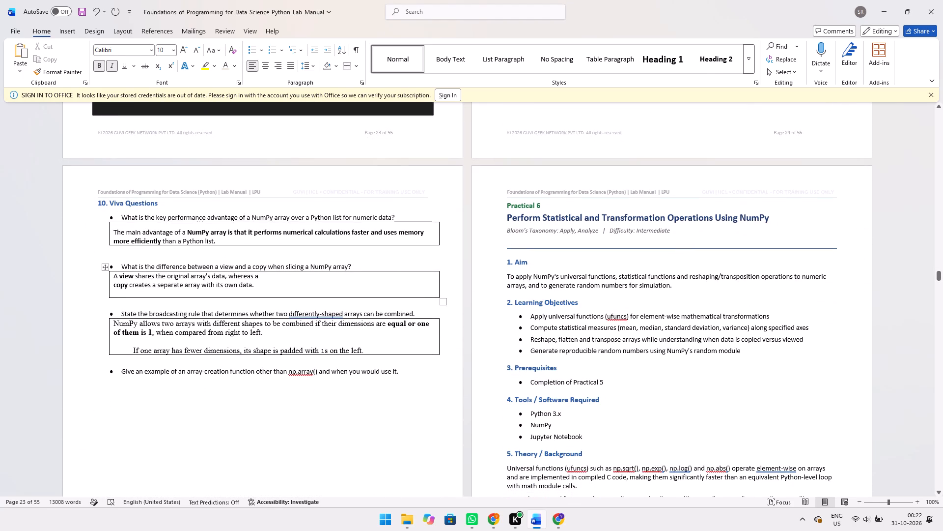
{"action": "scroll", "coordinate": [266, 266], "scroll_direction": "down", "scroll_amount": 1}
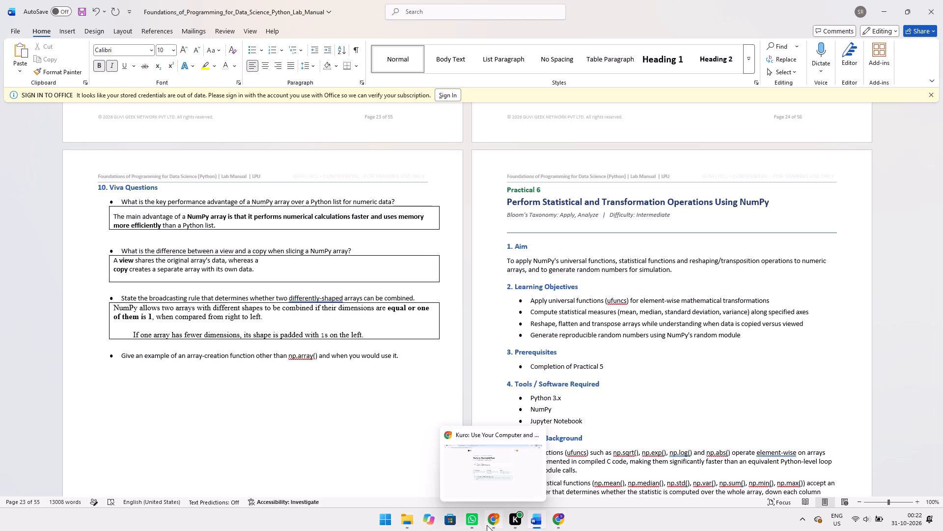
{"action": "left_click", "coordinate": [383, 519]}
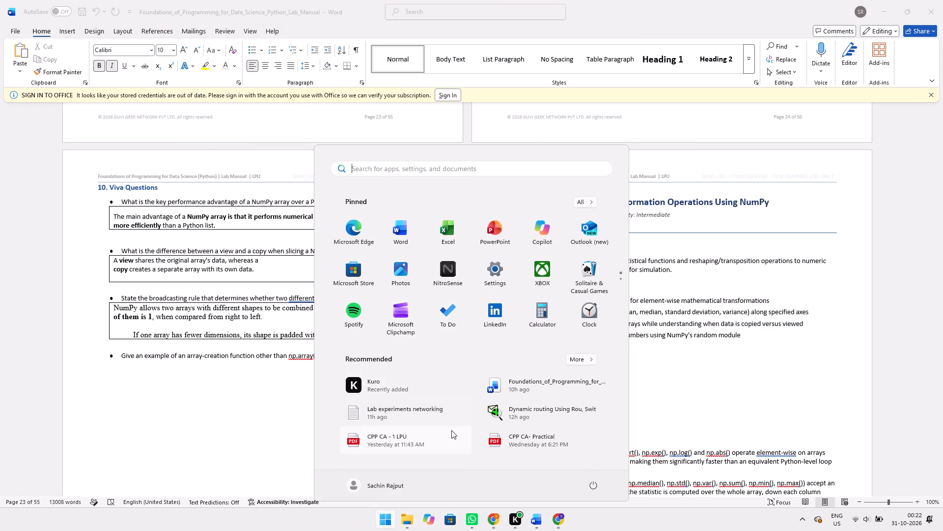
{"action": "type", "text": "br"}
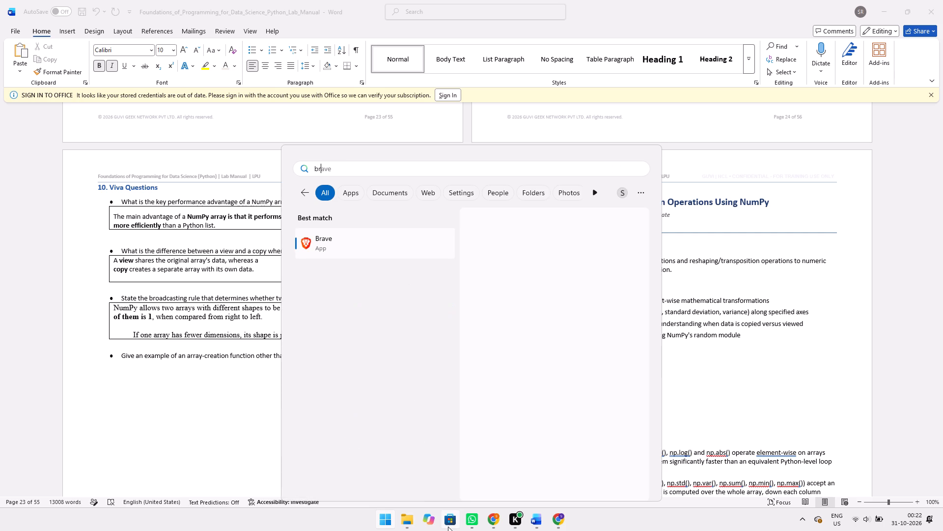
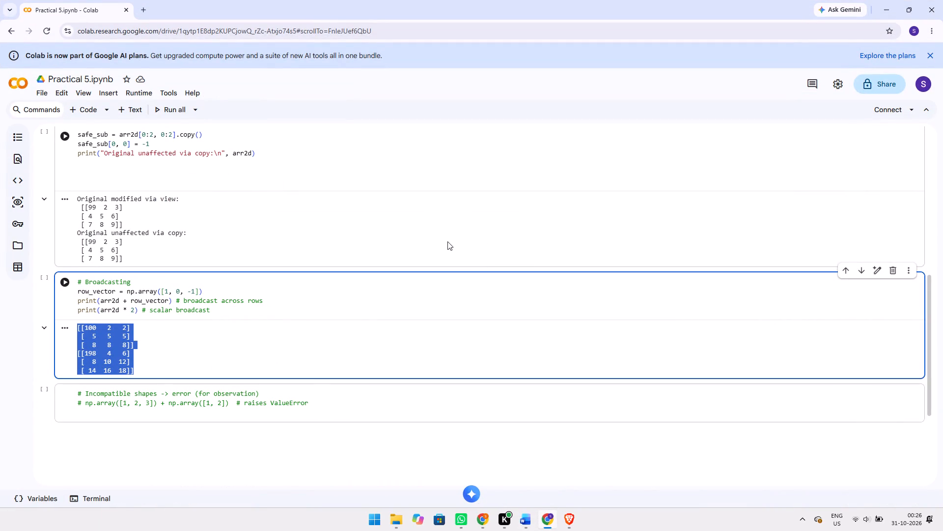
Minimize the Practical 5 Colab notebook window to return to the Python lab manual in Word.
{"action": "left_click", "coordinate": [889, 10]}
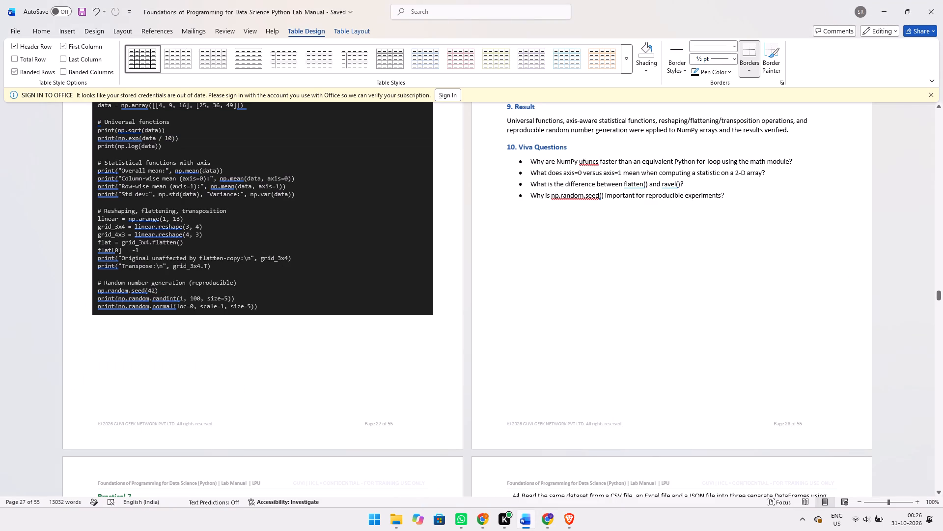